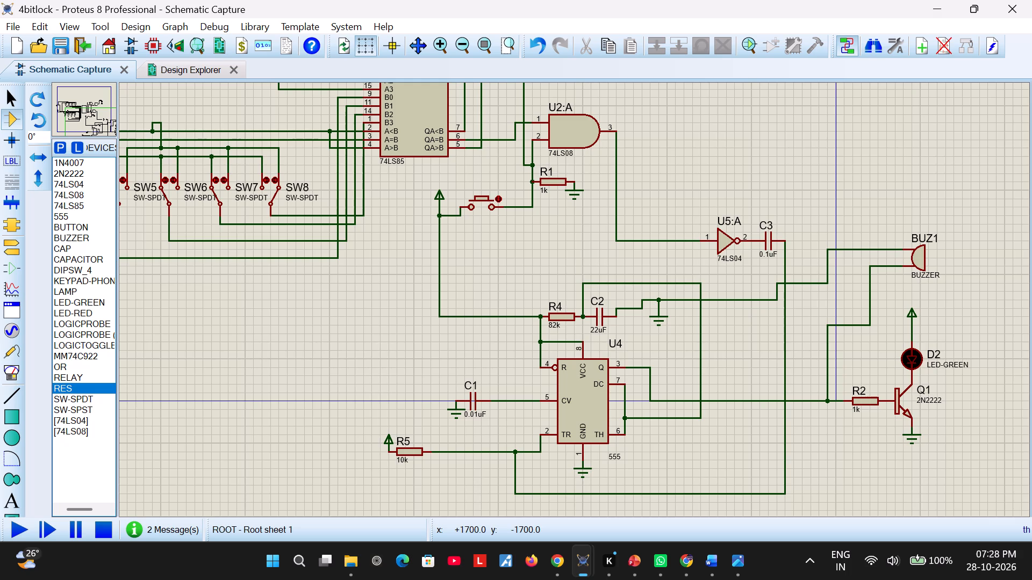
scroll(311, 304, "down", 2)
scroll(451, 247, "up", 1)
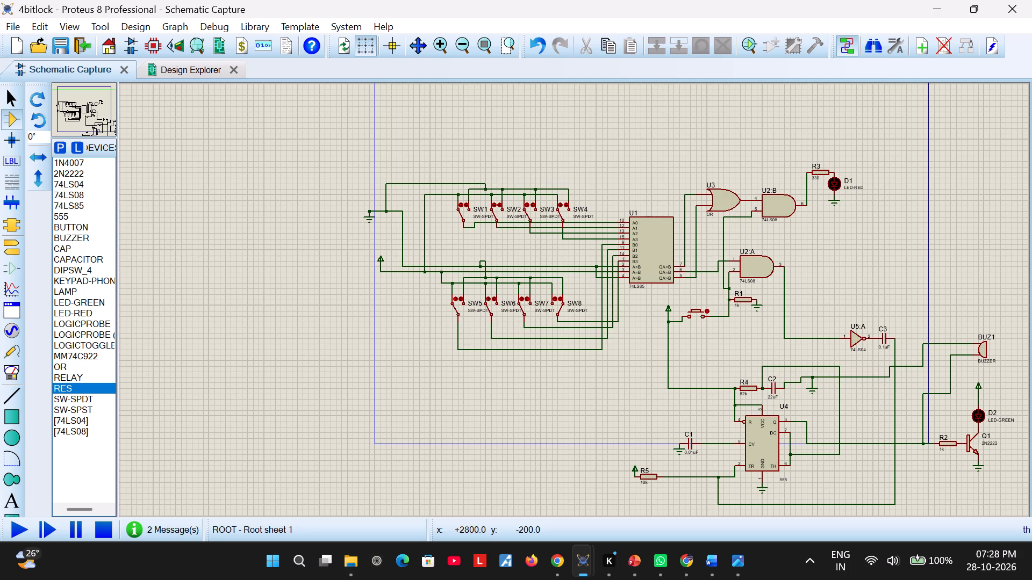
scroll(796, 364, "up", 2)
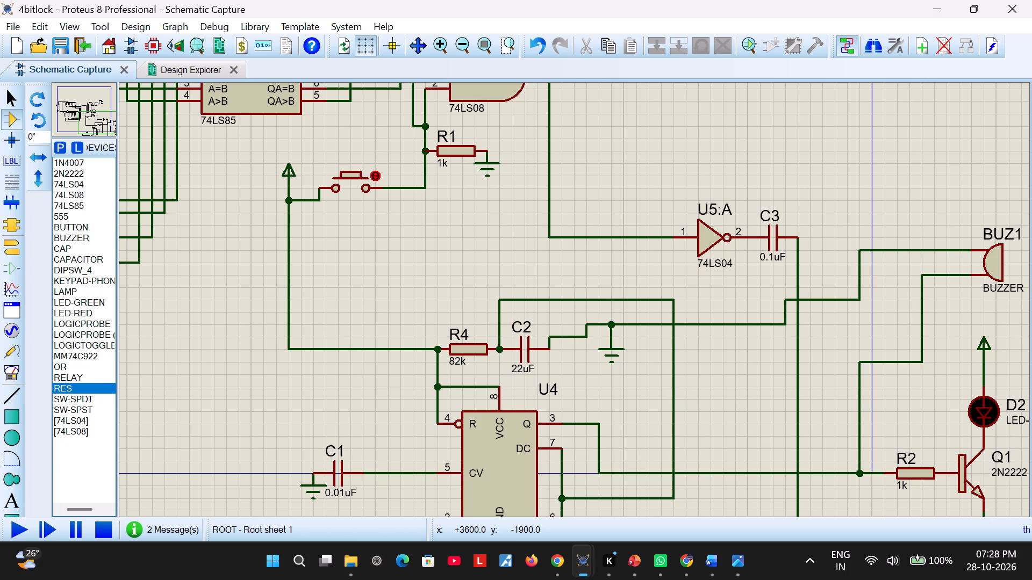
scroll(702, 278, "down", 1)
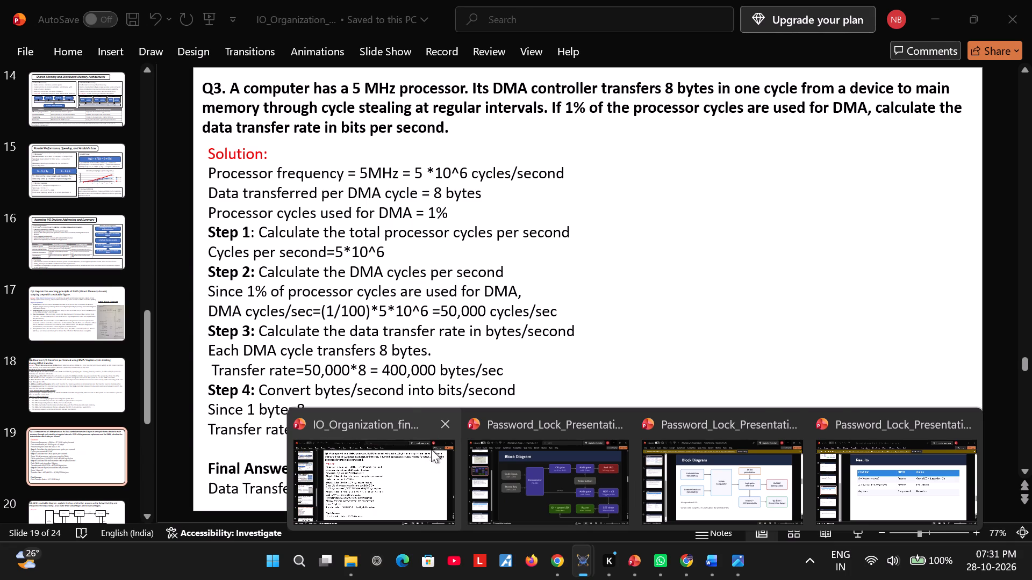
Close the IO_Organization presentation and the Password_Lock_Presentation-1 window showing the light Block Diagram slide.
left_click(446, 432)
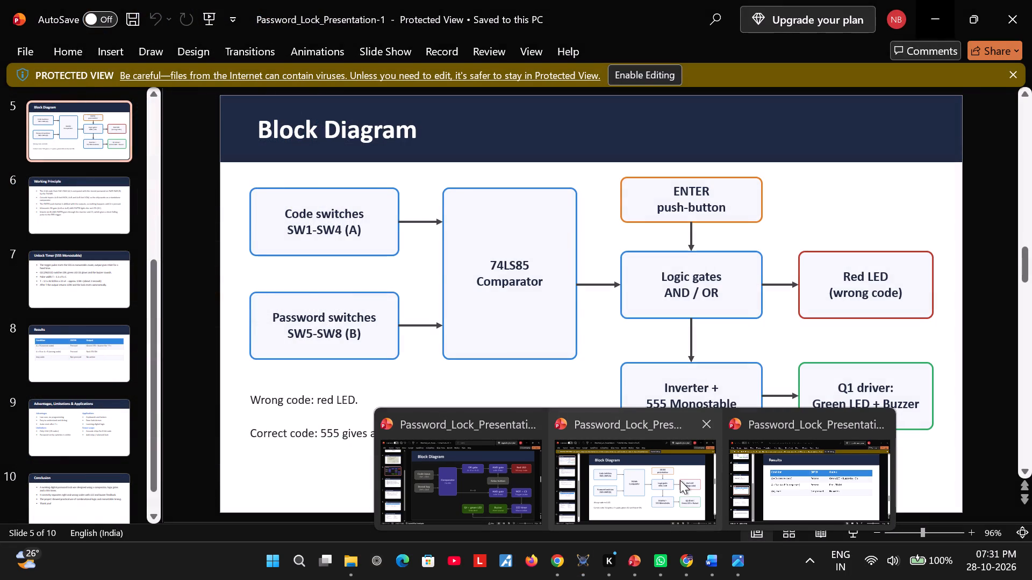
left_click(702, 429)
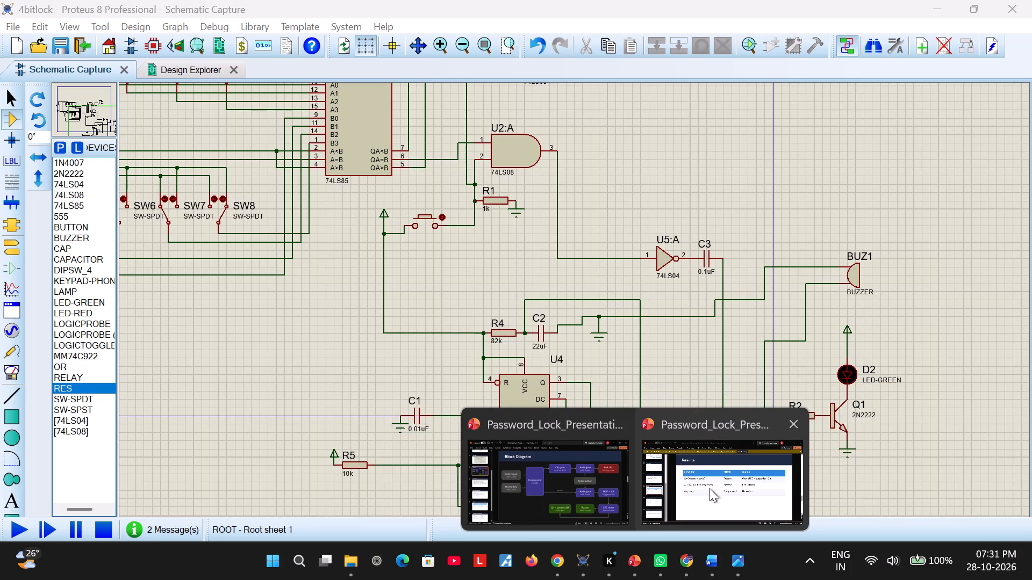
left_click(639, 575)
left_click(682, 565)
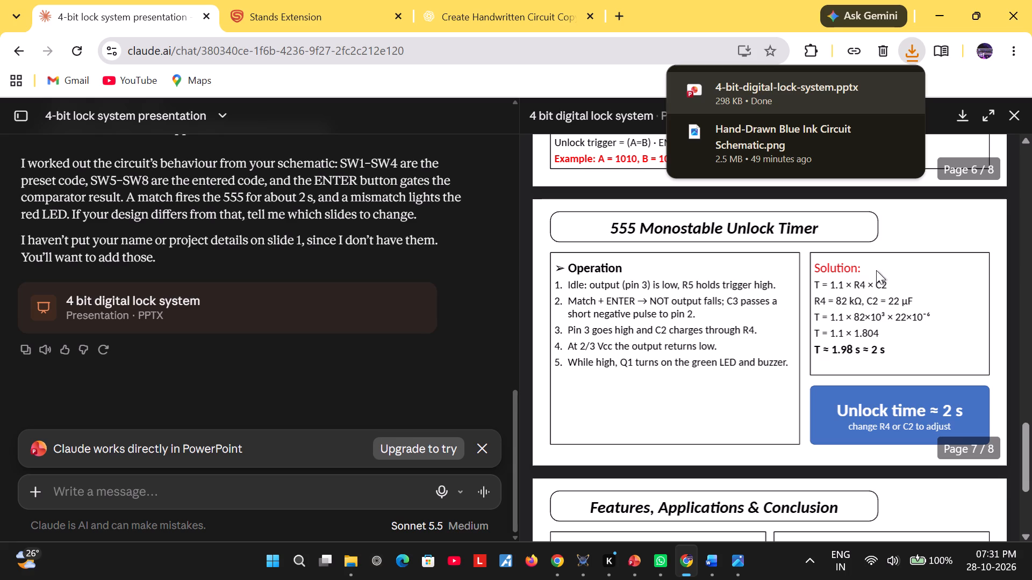
left_click(764, 561)
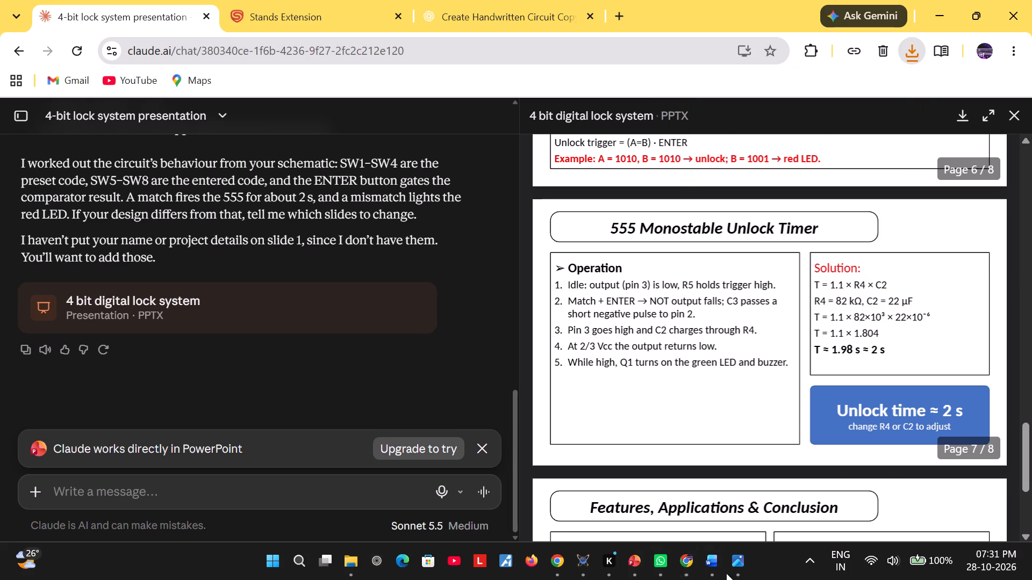
left_click(814, 487)
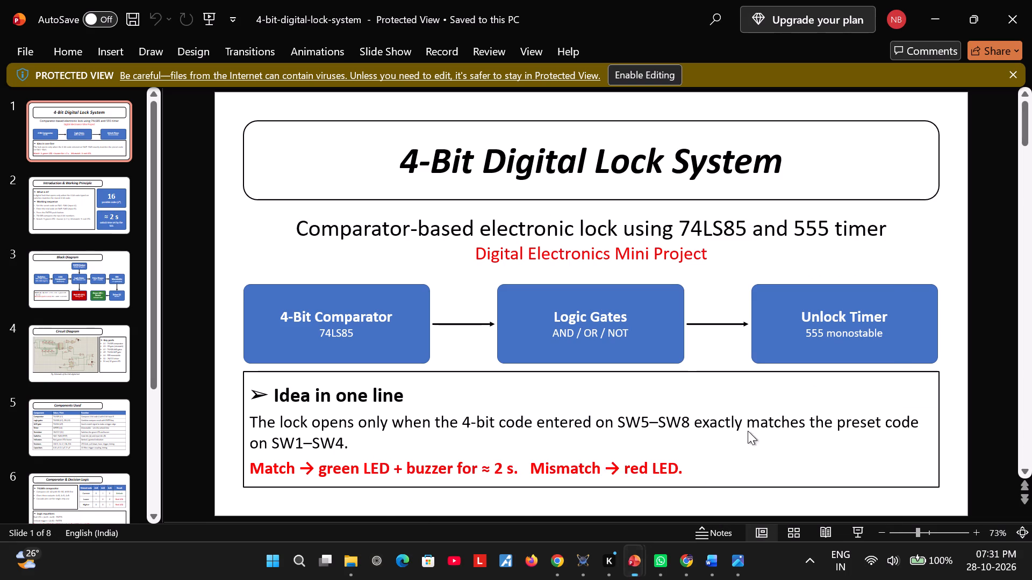
Look through the slides of the 4-bit-digital-lock-system presentation, from the title slide to the Block Diagram.
scroll(626, 265, "down", 3)
scroll(626, 265, "up", 4)
scroll(626, 265, "down", 2)
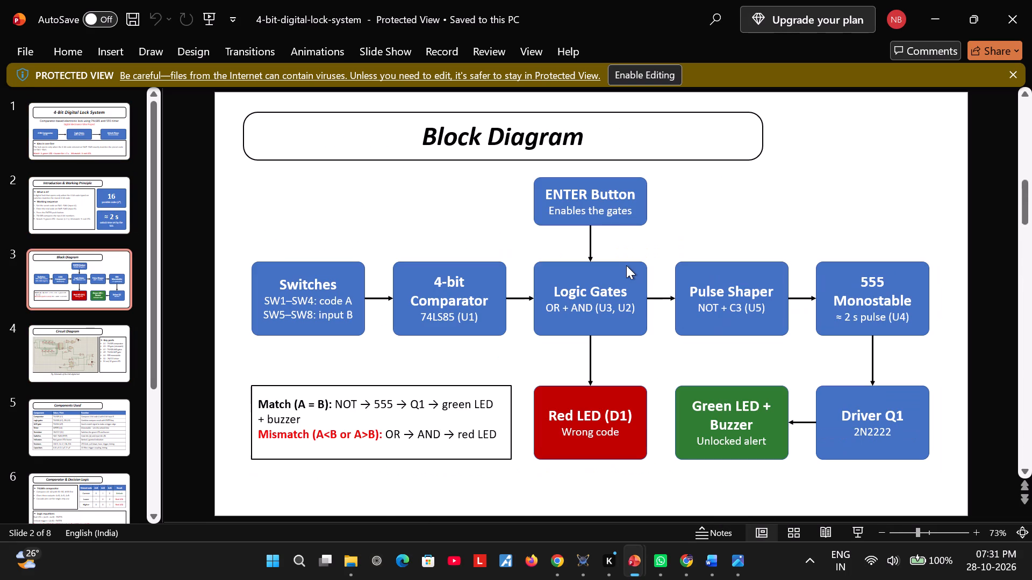
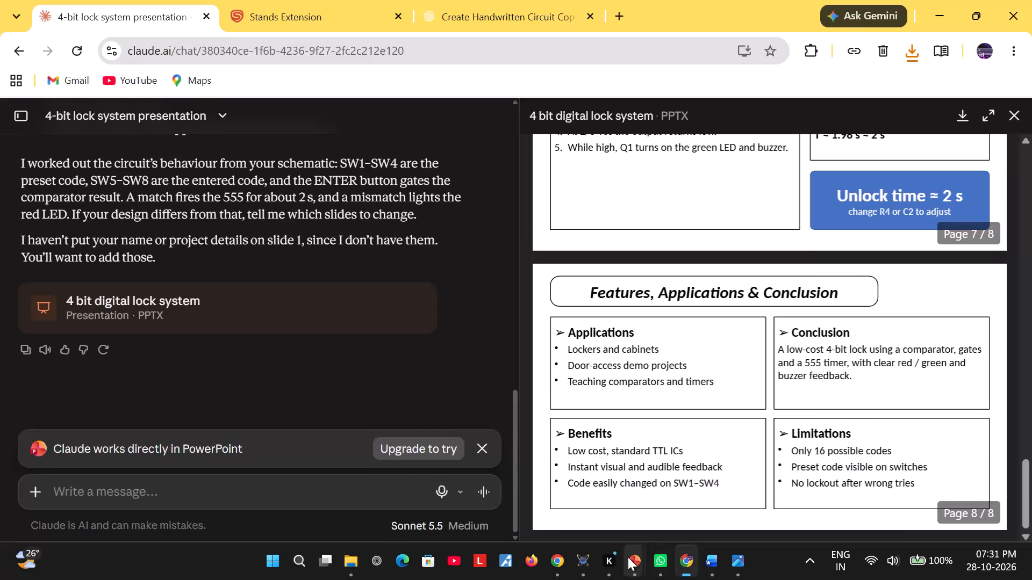
Switch to the 4-bit-digital-lock-system presentation in PowerPoint and view the Circuit Diagram slide.
left_click(772, 484)
scroll(693, 399, "down", 1)
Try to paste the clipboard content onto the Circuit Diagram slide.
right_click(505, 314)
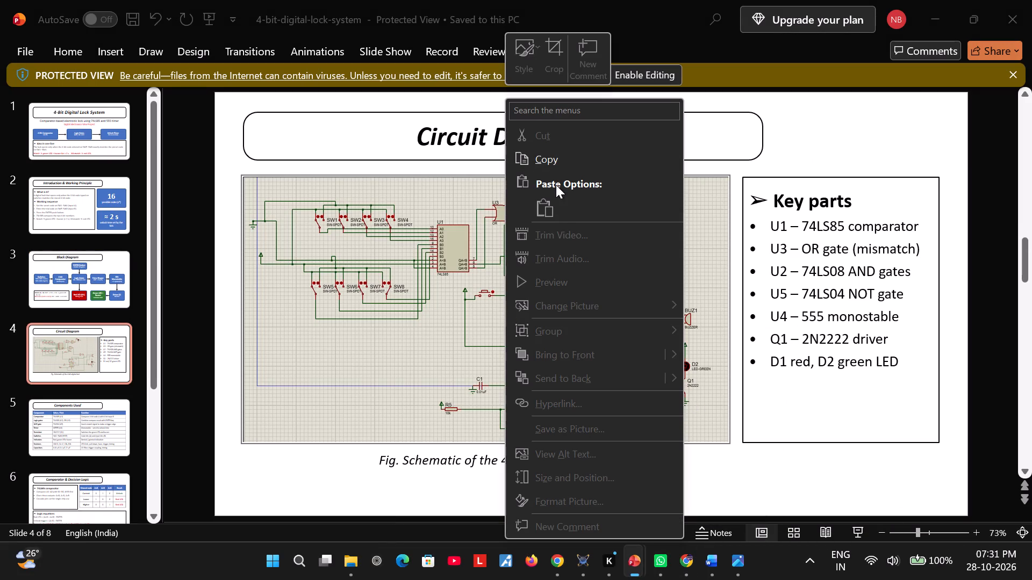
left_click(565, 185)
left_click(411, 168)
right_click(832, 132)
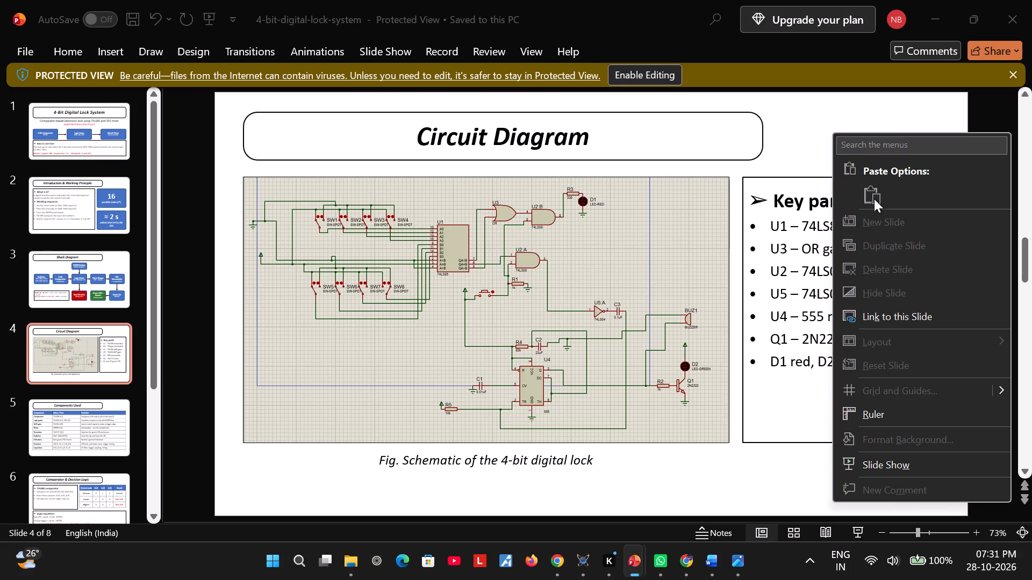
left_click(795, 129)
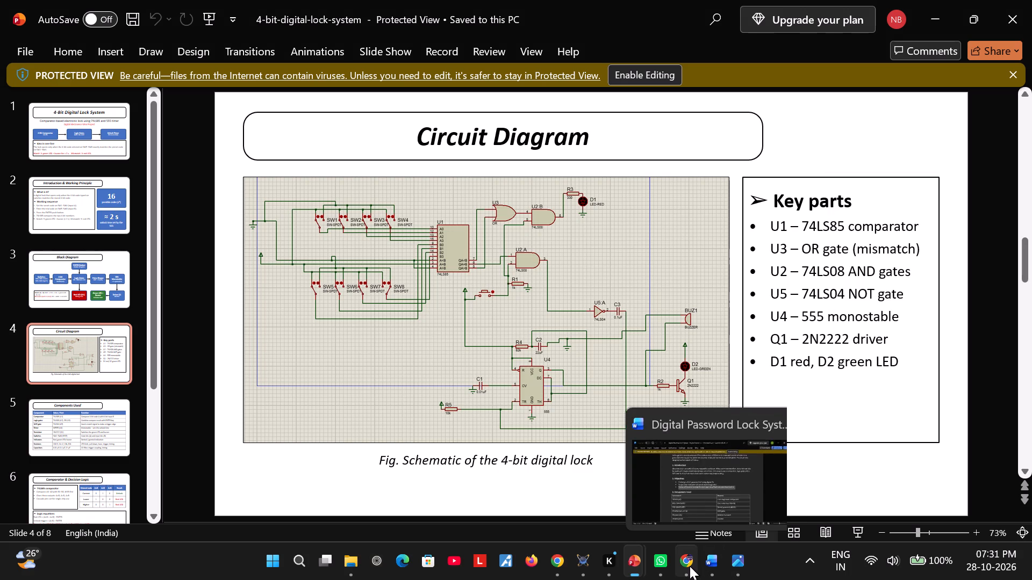
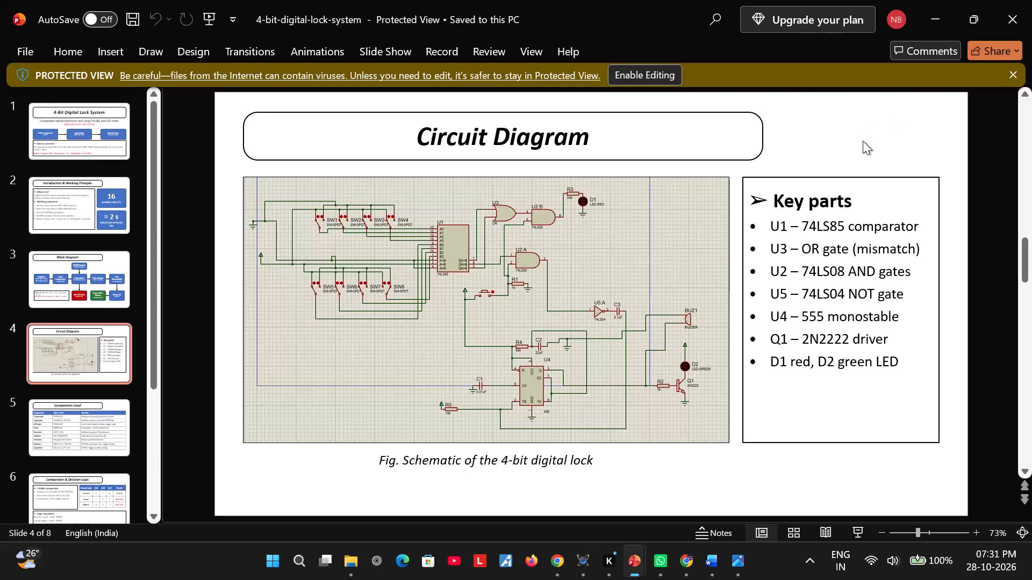
Enable editing of the presentation and paste the copied hand-drawn circuit photo as a picture on the Circuit Diagram slide.
key("ctrl+v")
left_click(646, 70)
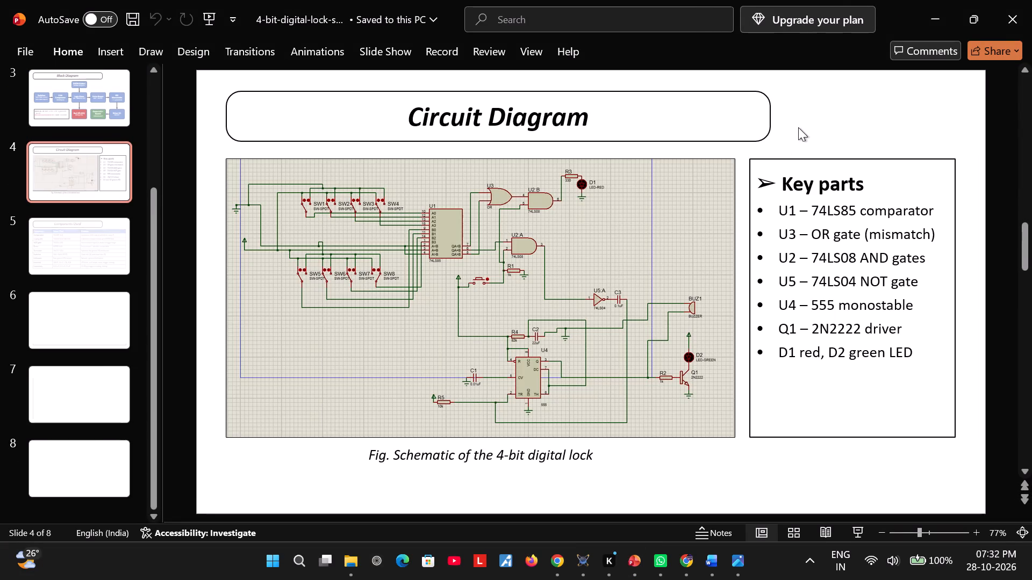
right_click(798, 126)
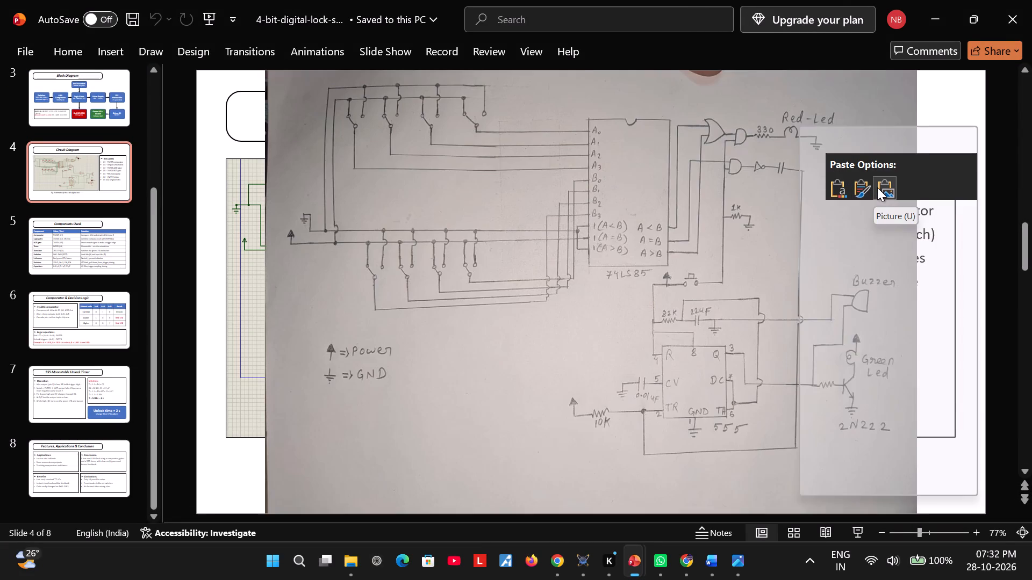
left_click(879, 187)
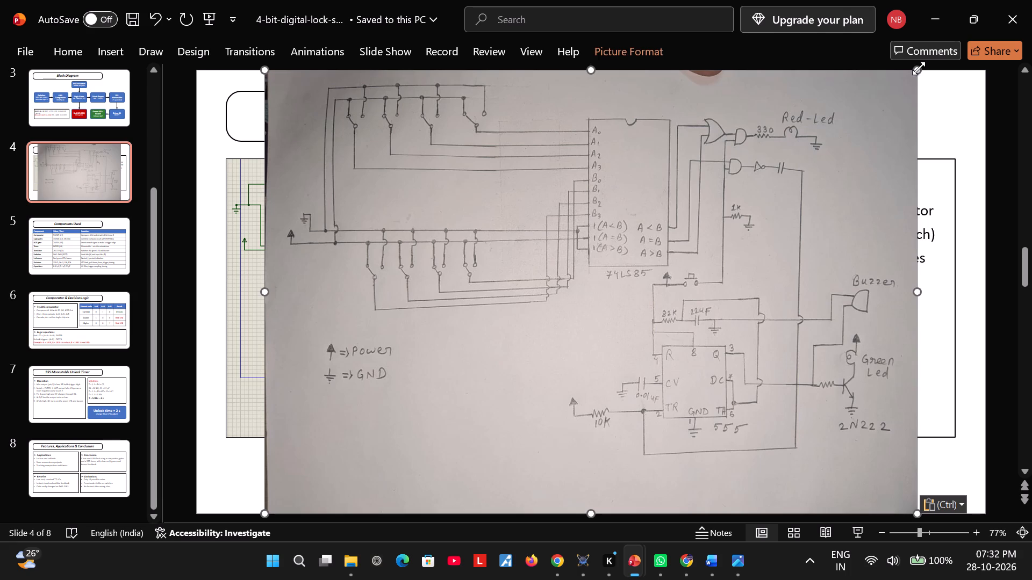
Resize and position the hand-drawn circuit photo so it exactly covers the existing schematic between the title and the caption.
left_click_drag(918, 68, 583, 172)
left_click_drag(548, 240, 548, 238)
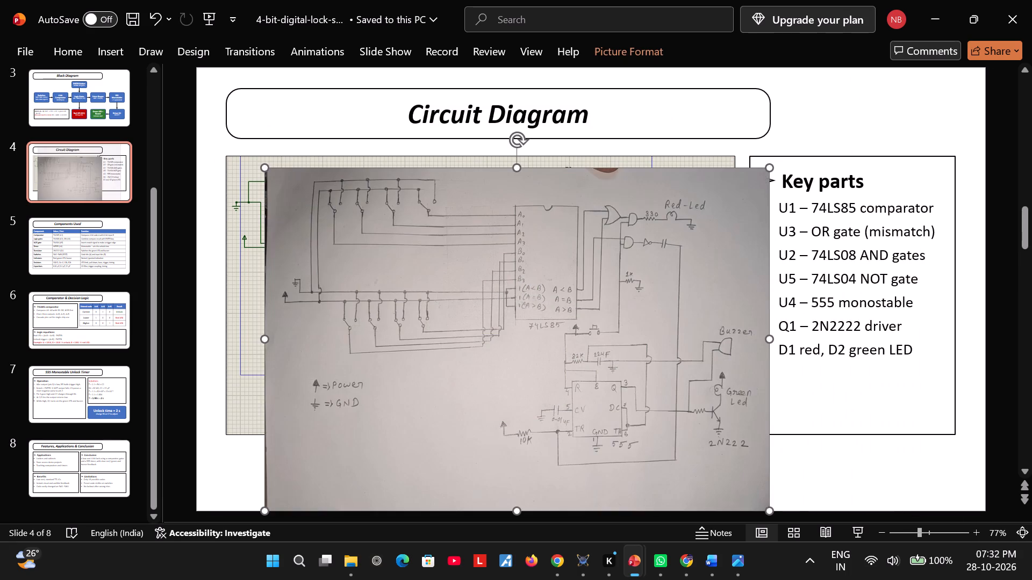
left_click_drag(548, 238, 509, 229)
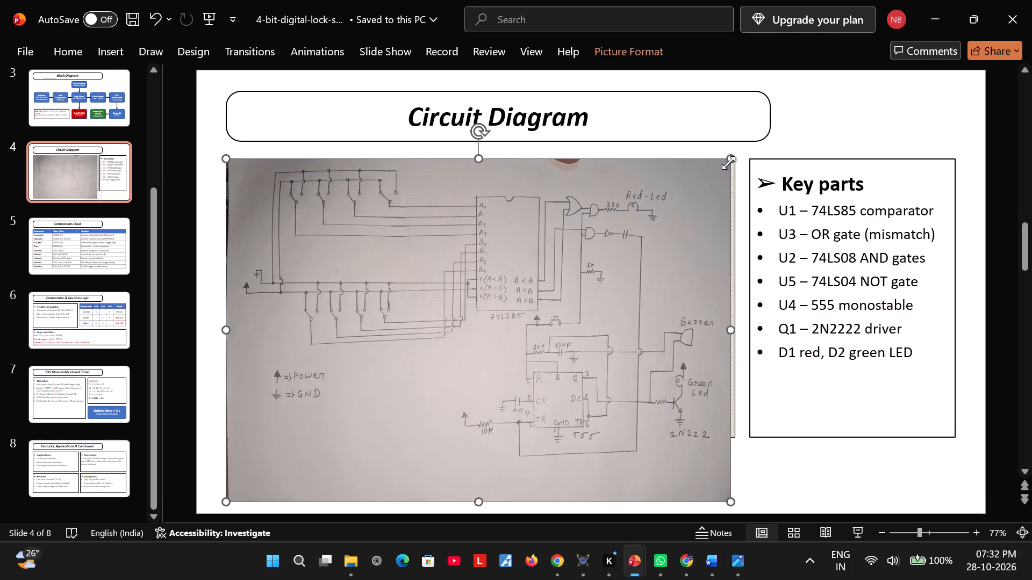
left_click_drag(729, 161, 734, 159)
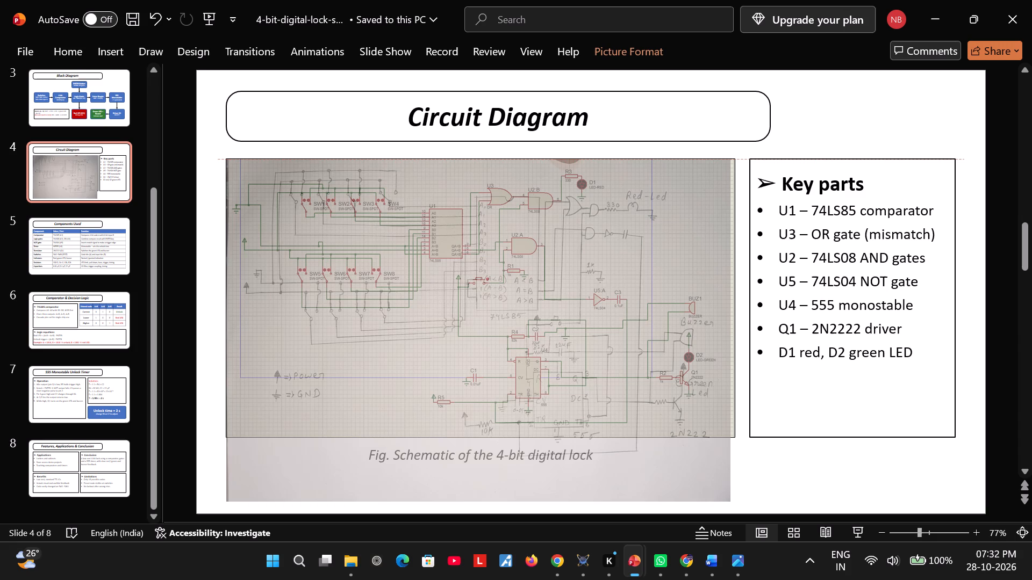
left_click_drag(734, 159, 739, 160)
left_click_drag(734, 496, 714, 465)
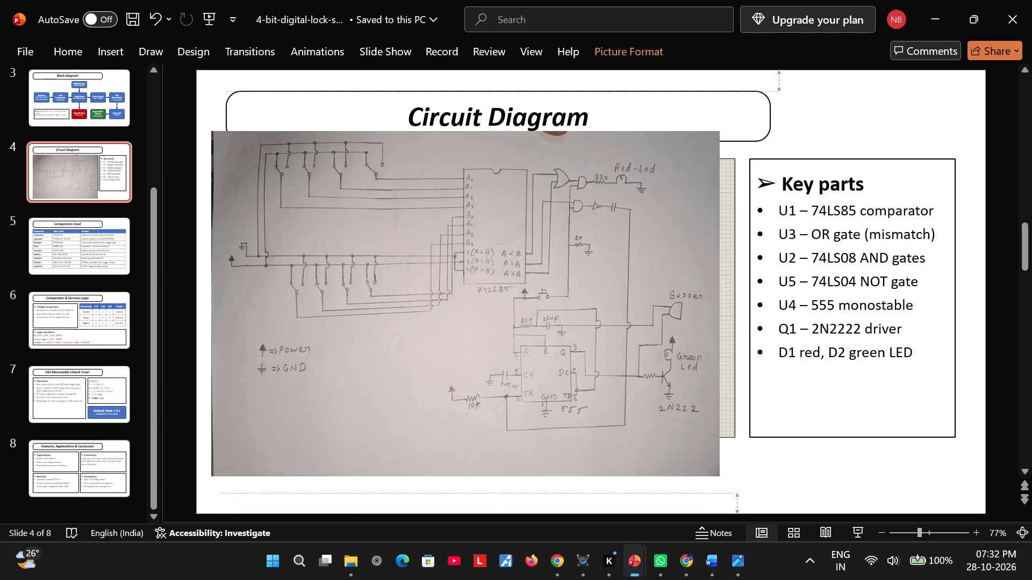
left_click_drag(714, 465, 737, 429)
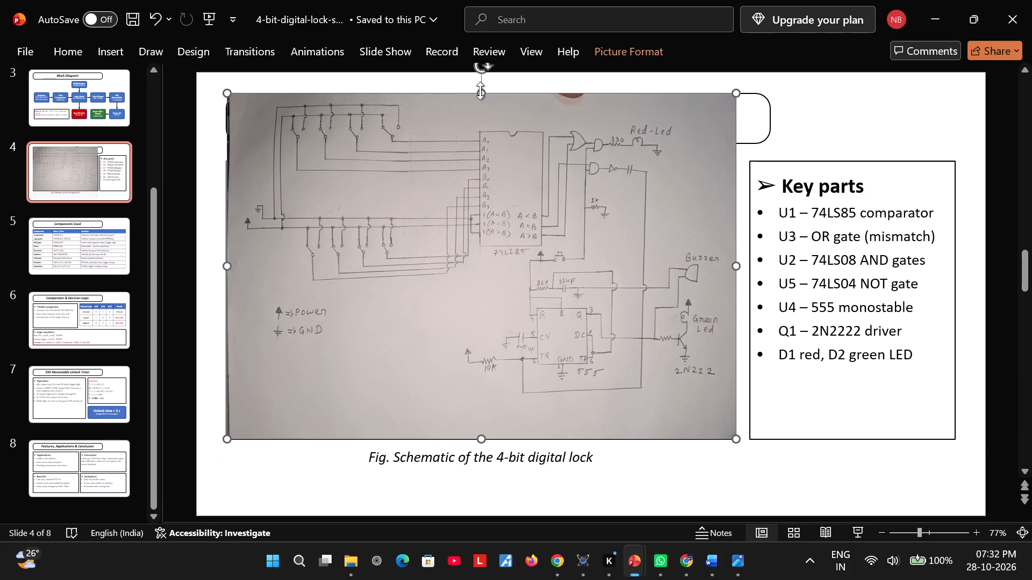
left_click_drag(480, 91, 494, 161)
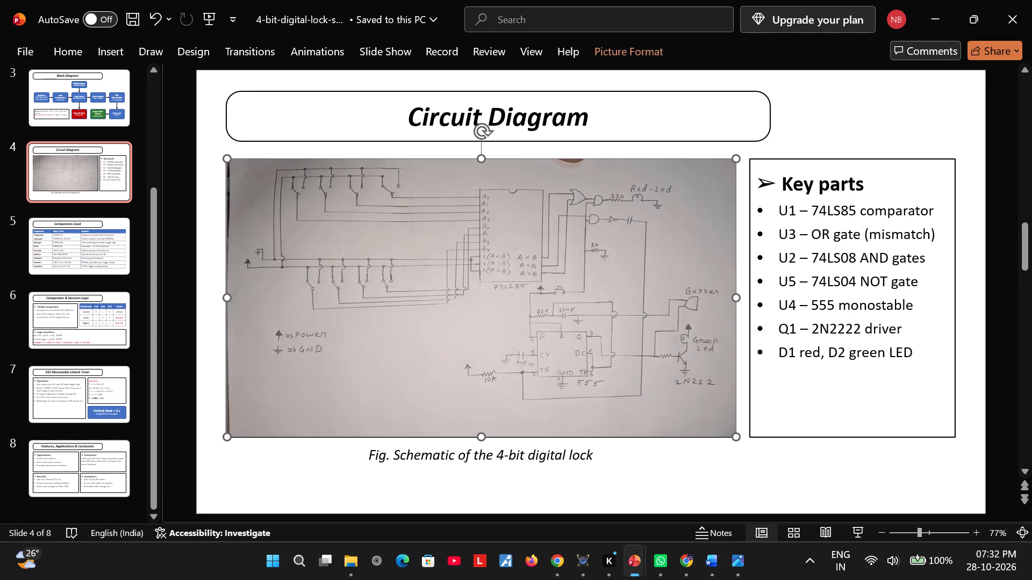
left_click(262, 471)
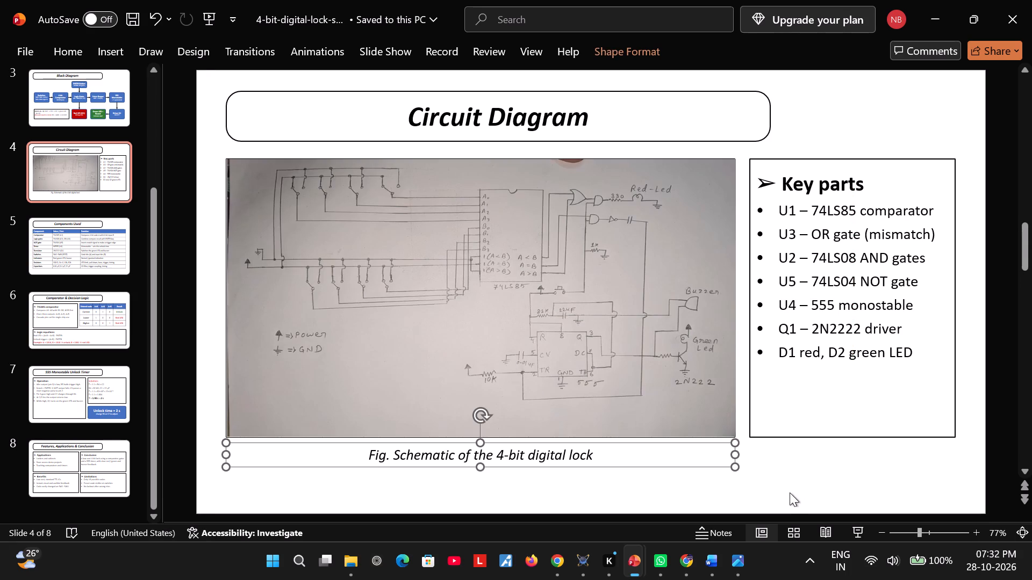
left_click(799, 492)
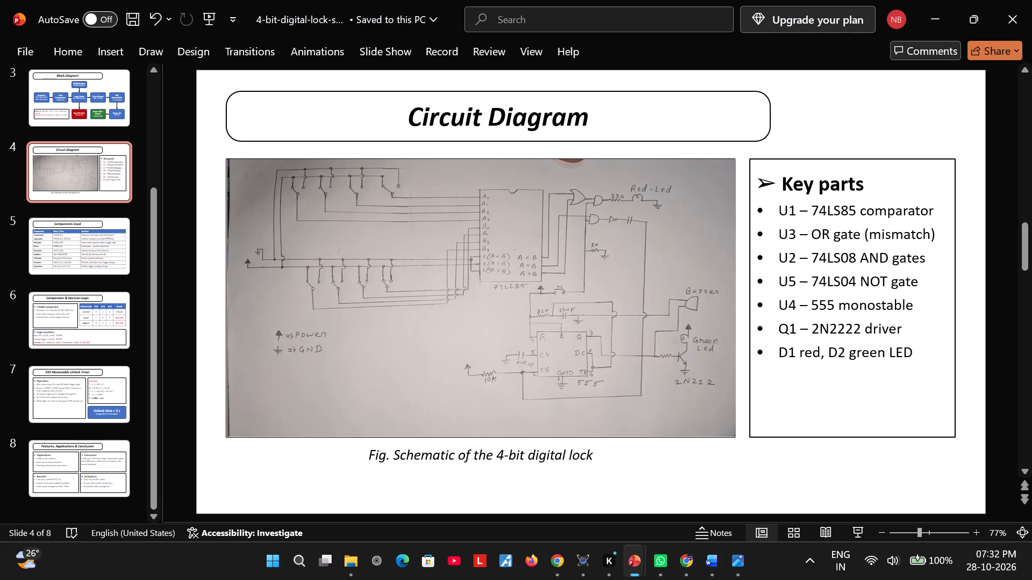
Delete "(mismatch)" from the OR gate entry in the Key parts list.
left_click(929, 232)
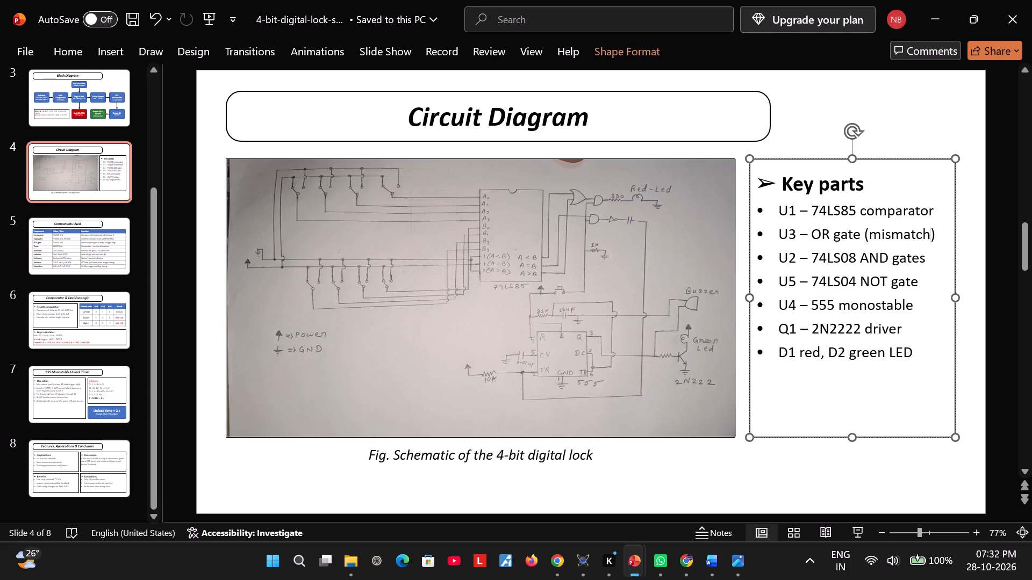
key("Right")
key("BackSpace")
key("BackSpace")
key("BackSpace")
key("BackSpace")
key("BackSpace")
key("BackSpace")
key("BackSpace")
key("BackSpace")
key("BackSpace")
key("BackSpace")
key("BackSpace")
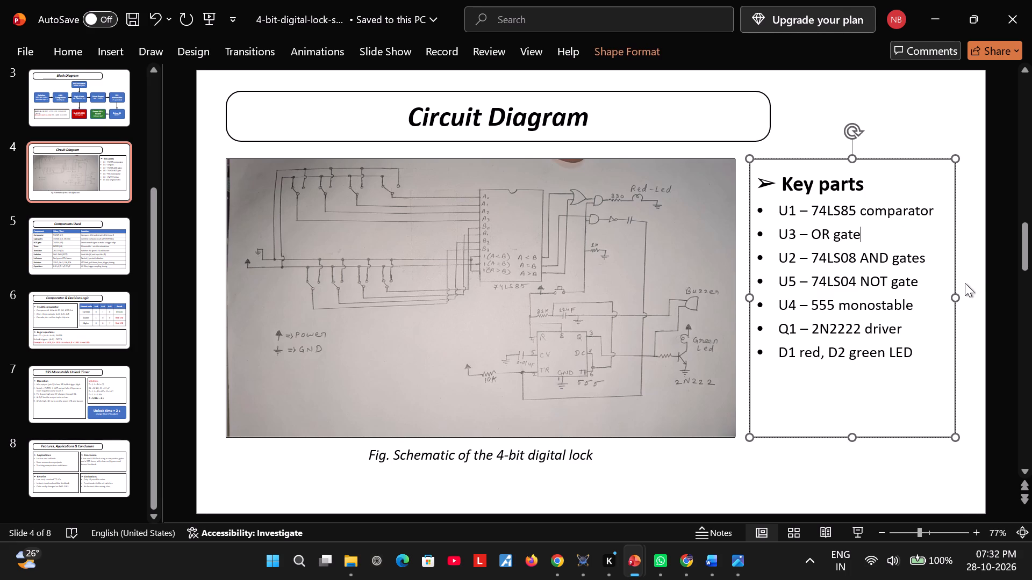
Remove the "U1 –" and "U3 –" prefixes from the comparator and OR gate entries in the Key parts list.
left_click(809, 206)
key("BackSpace")
key("BackSpace")
key("BackSpace")
key("BackSpace")
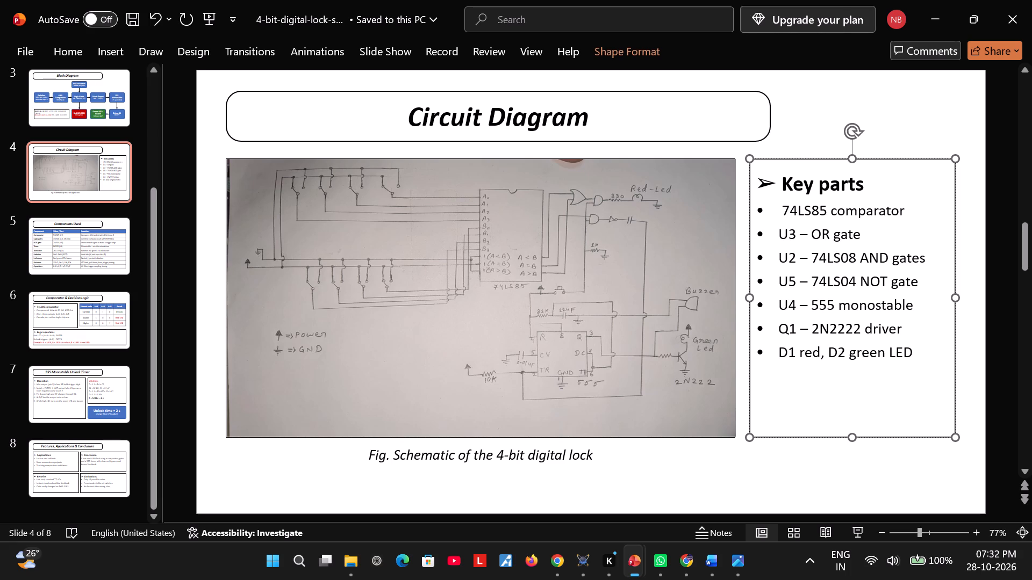
left_click(808, 227)
key("BackSpace")
key("BackSpace")
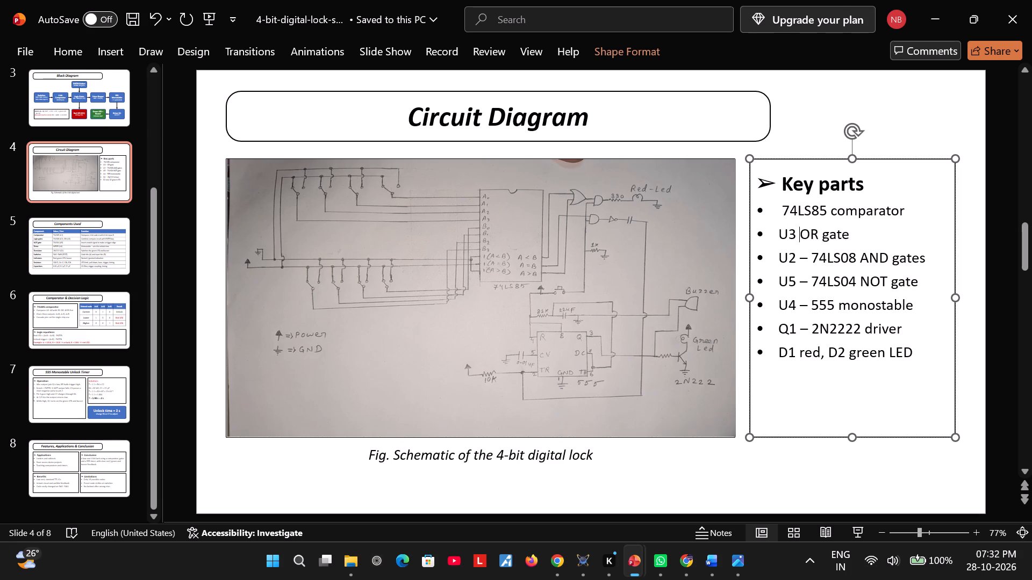
key("BackSpace")
key("BackSpace")
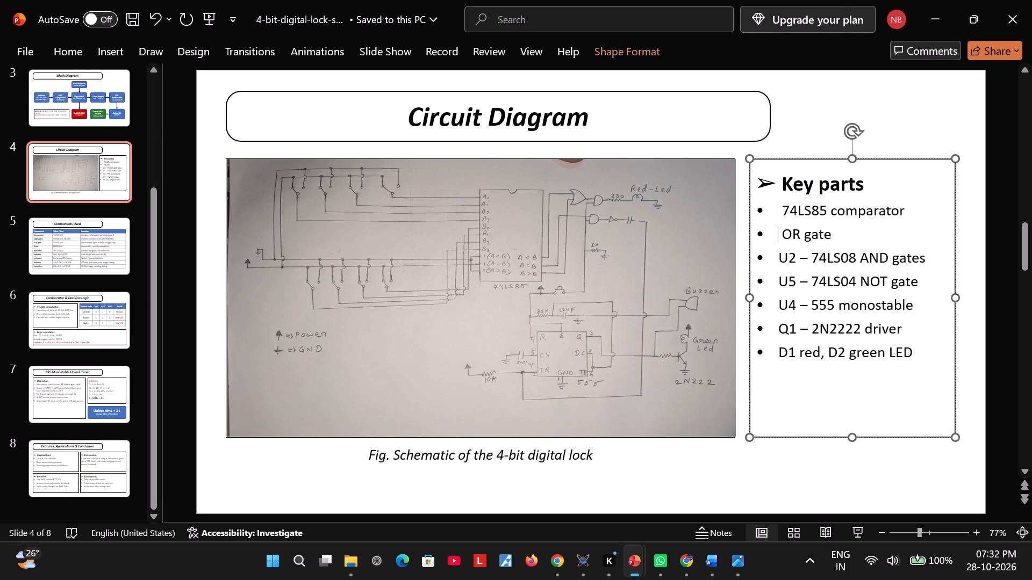
Remove the "U2 –" and "U5 –" prefixes from the AND gates and NOT gate entries in the Key parts list.
left_click(805, 256)
key("BackSpace")
key("BackSpace")
key("BackSpace")
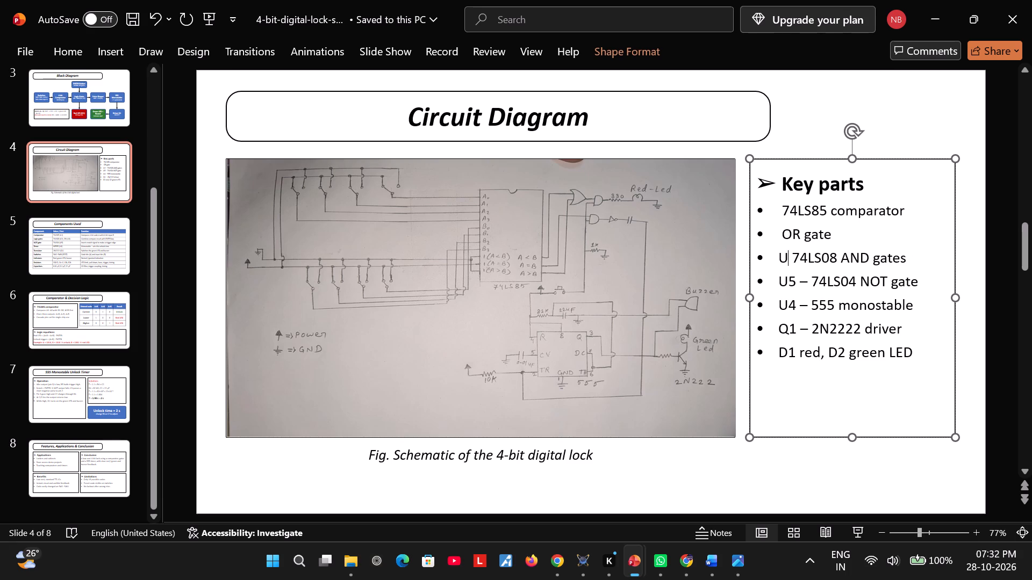
key("BackSpace")
left_click(811, 276)
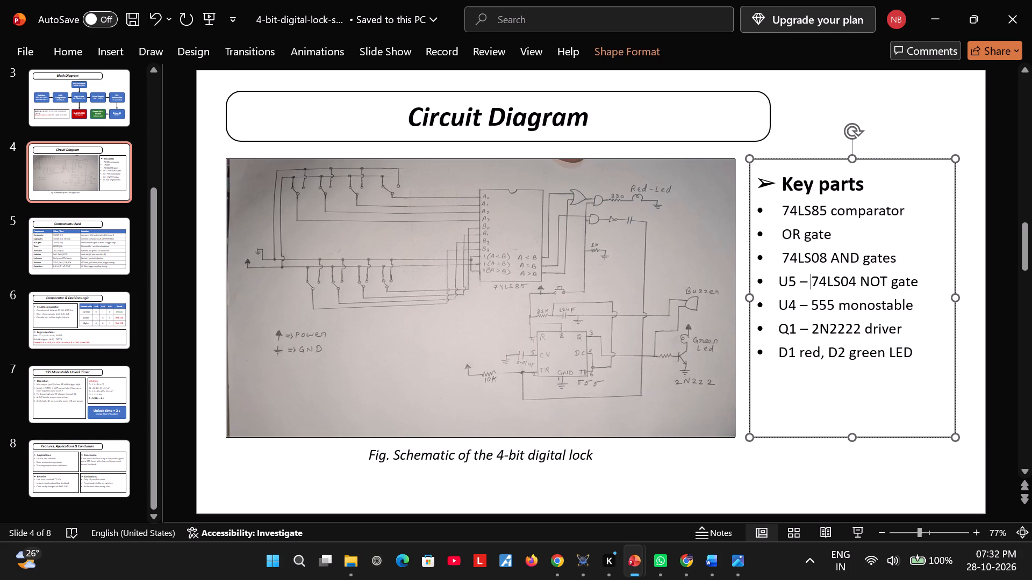
key("BackSpace")
key("BackSpace")
key("BackSpace")
key("BackSpace")
key("BackSpace")
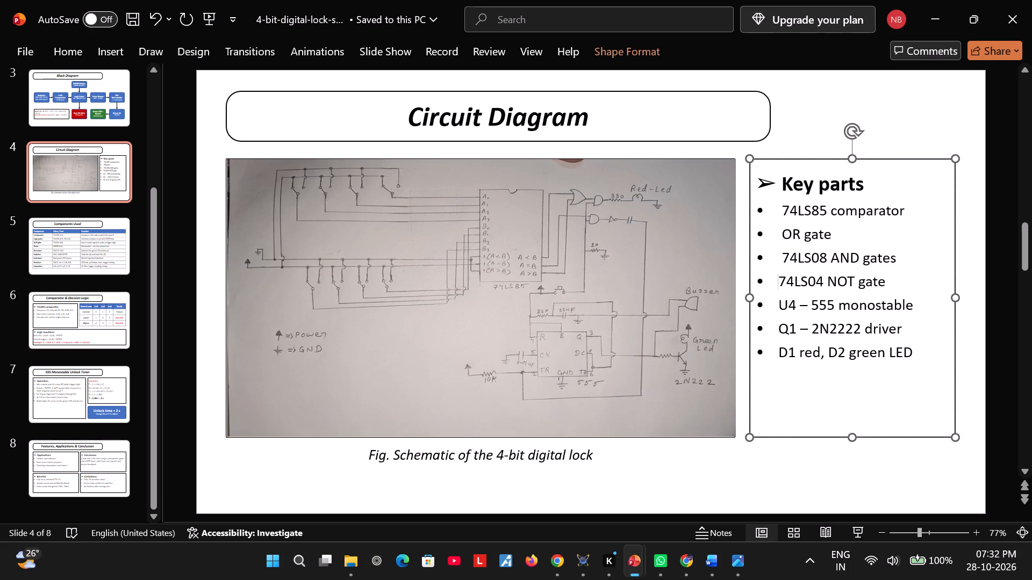
Remove the "U4 –" and "Q1 –" prefixes from the 555 monostable and 2N2222 driver entries, keeping their bullets.
left_click(813, 305)
key("BackSpace")
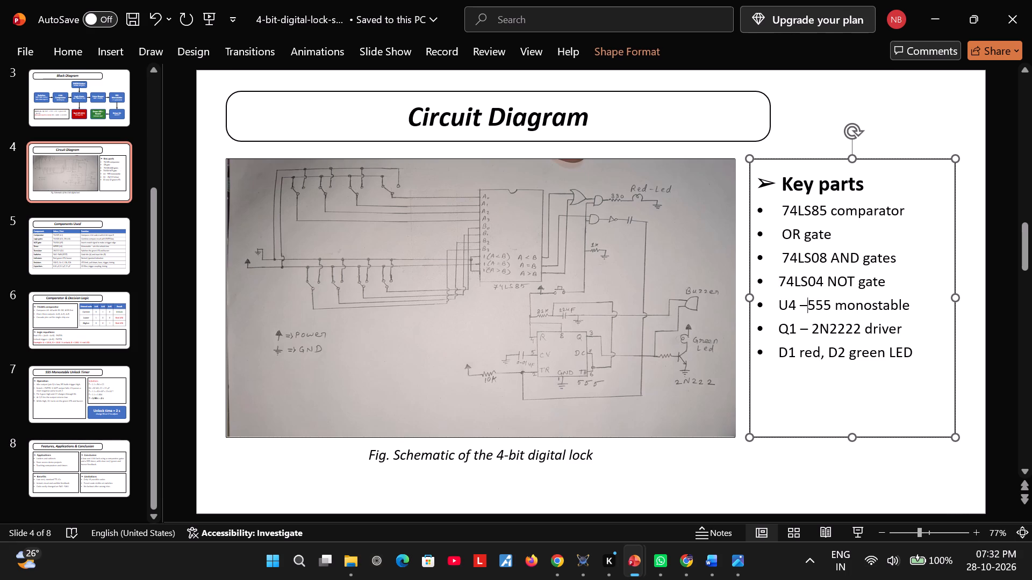
key("BackSpace")
key("BackSpace")
key("BackSpace")
key("BackSpace")
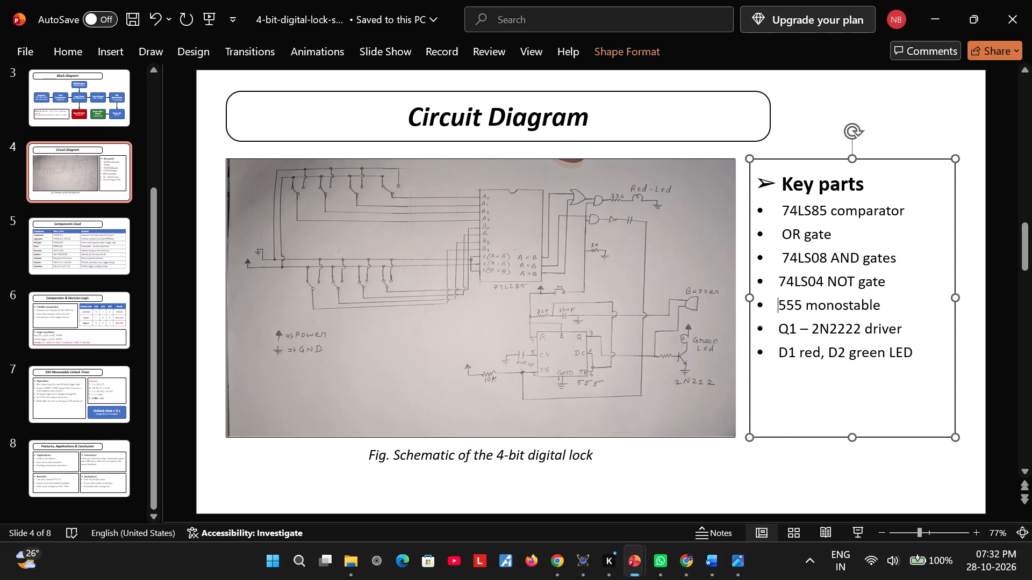
left_click(811, 325)
key("BackSpace")
key("BackSpace")
key("BackSpace")
key("BackSpace")
key("BackSpace")
key("BackSpace")
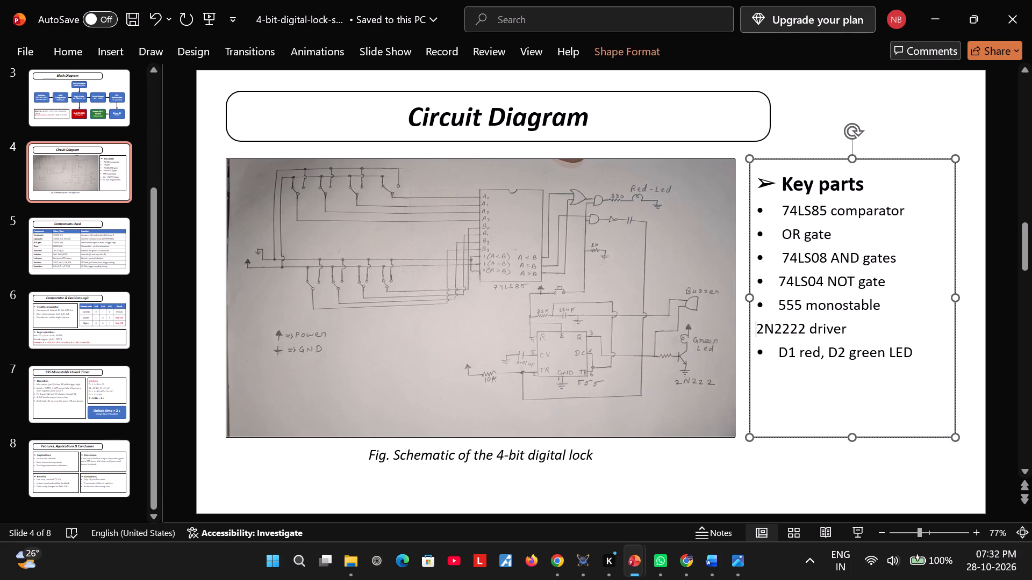
key("ctrl+z")
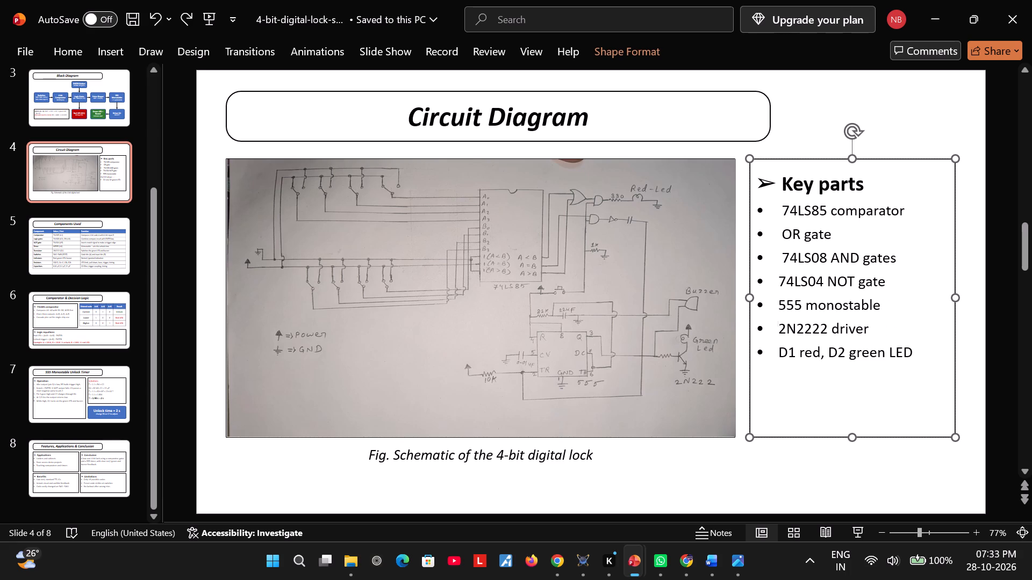
Remove the "D1" and "D2" designators from the LED entry in the Key parts list.
left_click(797, 356)
key("BackSpace")
key("BackSpace")
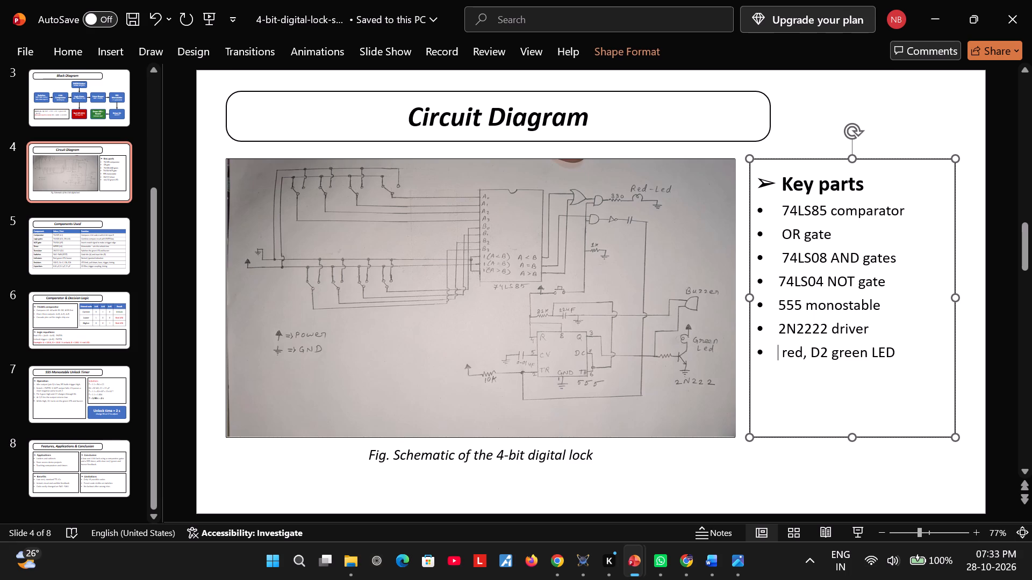
left_click(833, 345)
key("BackSpace")
key("BackSpace")
key("BackSpace")
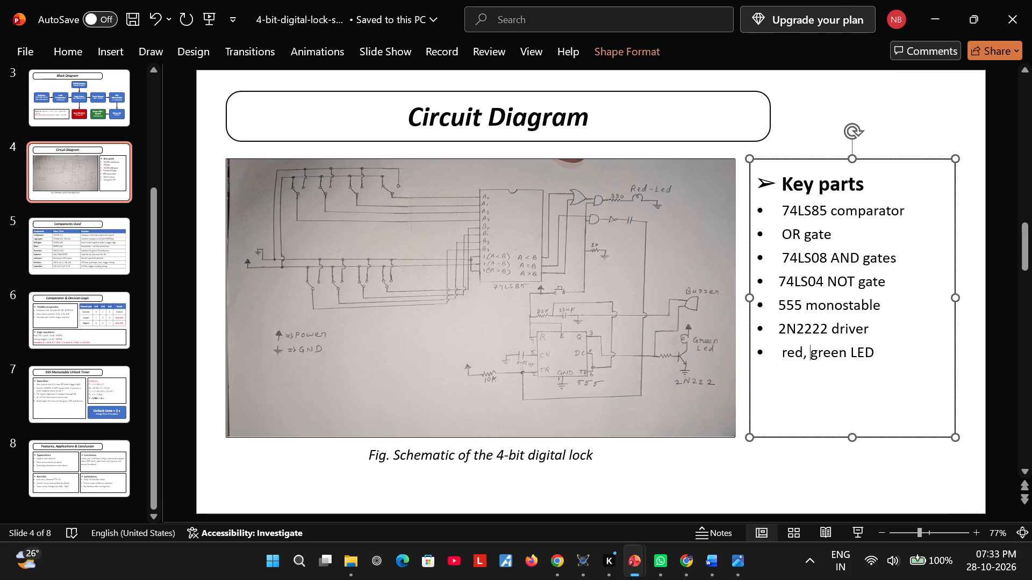
Add the part number 7432 before "OR gate" in the Key parts list.
left_click(844, 237)
left_click(788, 235)
key("Left")
type("74")
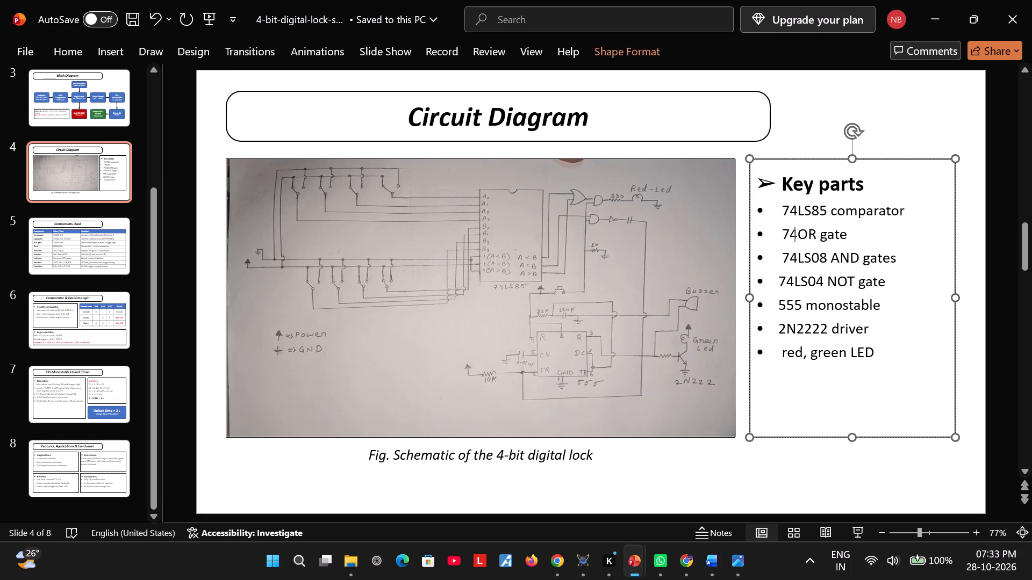
key("3")
key("2")
key("space")
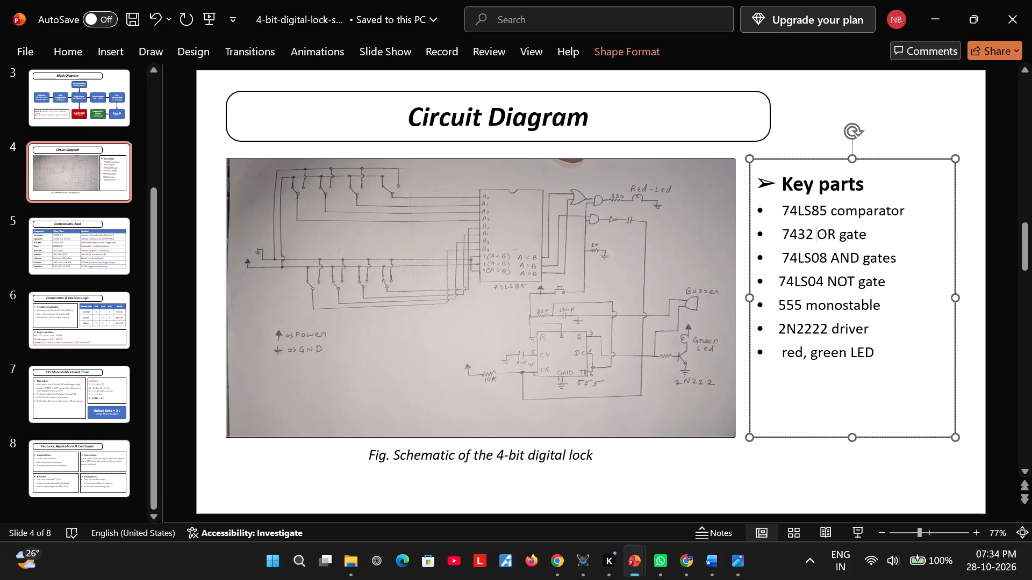
In the Components Used table, remove "(U1)" from Comparator, "(U2), OR (U3)" from Logic gates and "(U5)" from NOT gate.
left_click(84, 235)
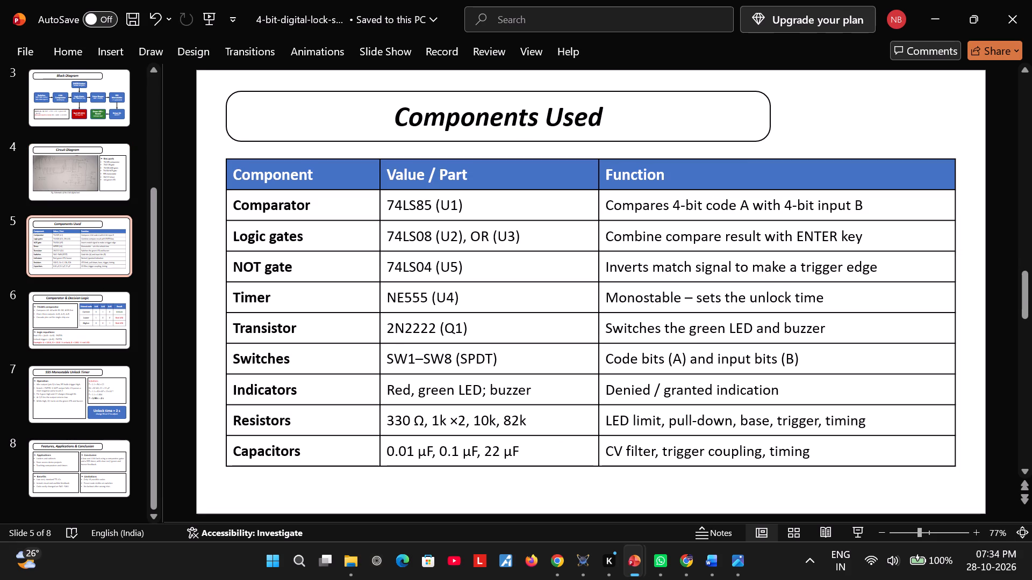
left_click_drag(436, 201, 470, 198)
key("BackSpace")
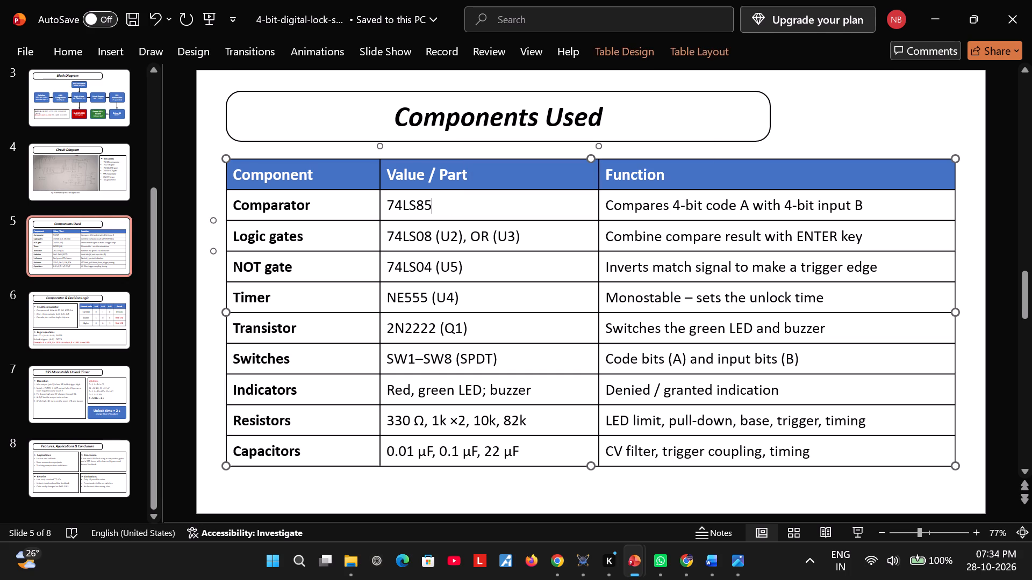
left_click_drag(435, 234, 529, 236)
key("BackSpace")
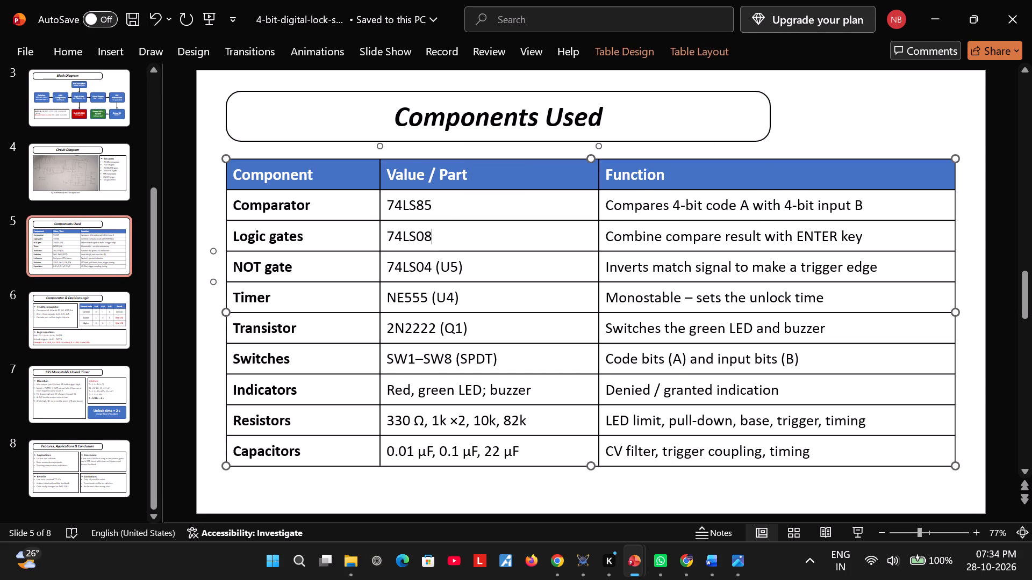
left_click_drag(435, 267, 476, 260)
key("BackSpace")
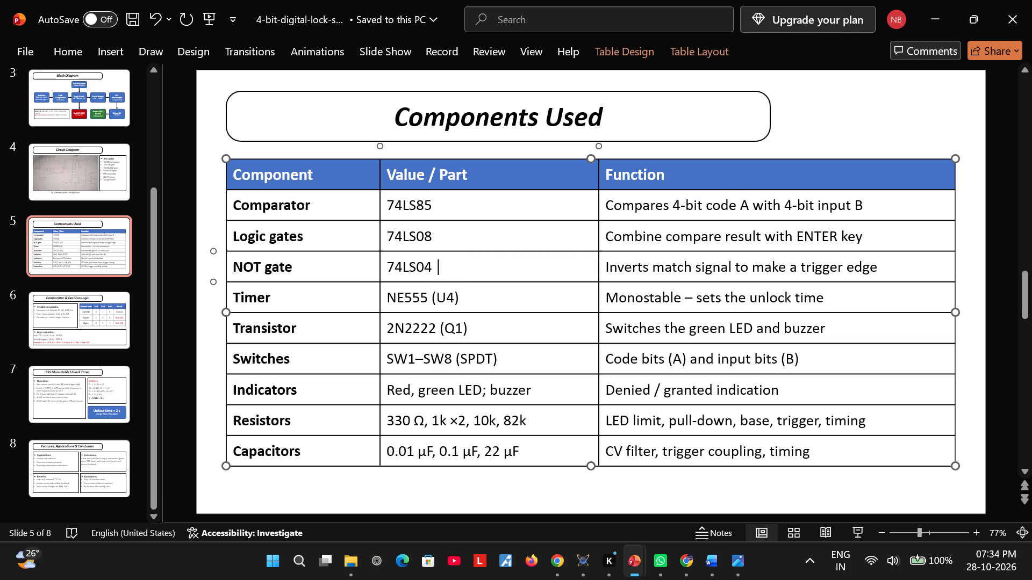
In the Value / Part column, remove "(U4)" from Timer, "(Q1)" from Transistor and "(SPDT)" from Switches.
left_click(478, 301)
key("BackSpace")
key("BackSpace")
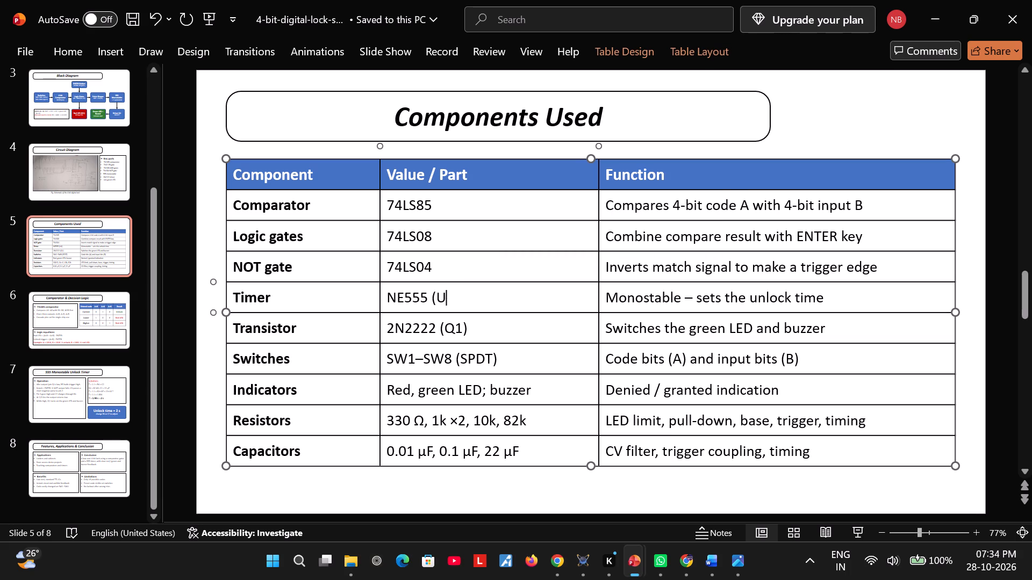
key("BackSpace")
key("BackSpace")
left_click_drag(440, 326, 483, 322)
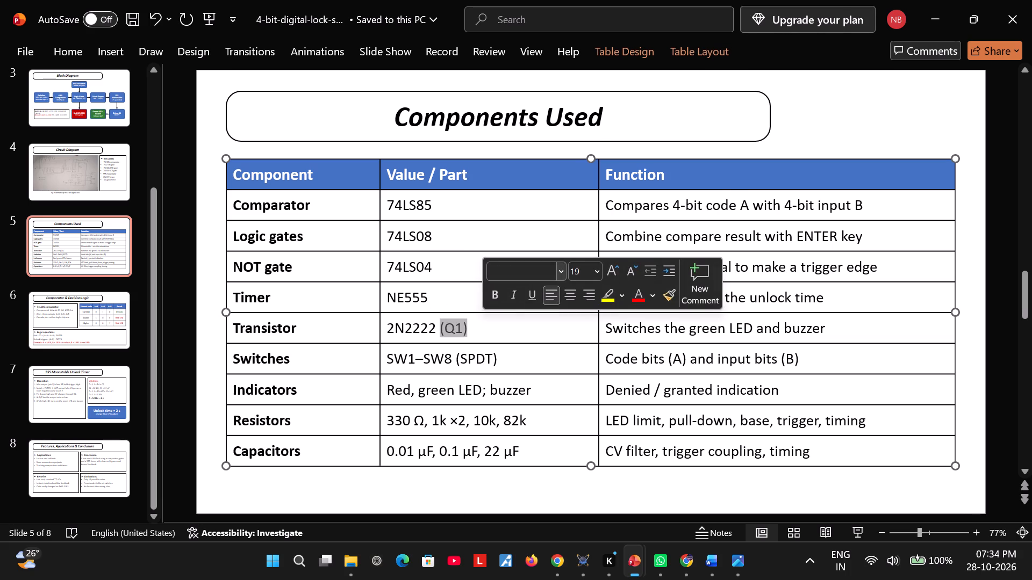
key("BackSpace")
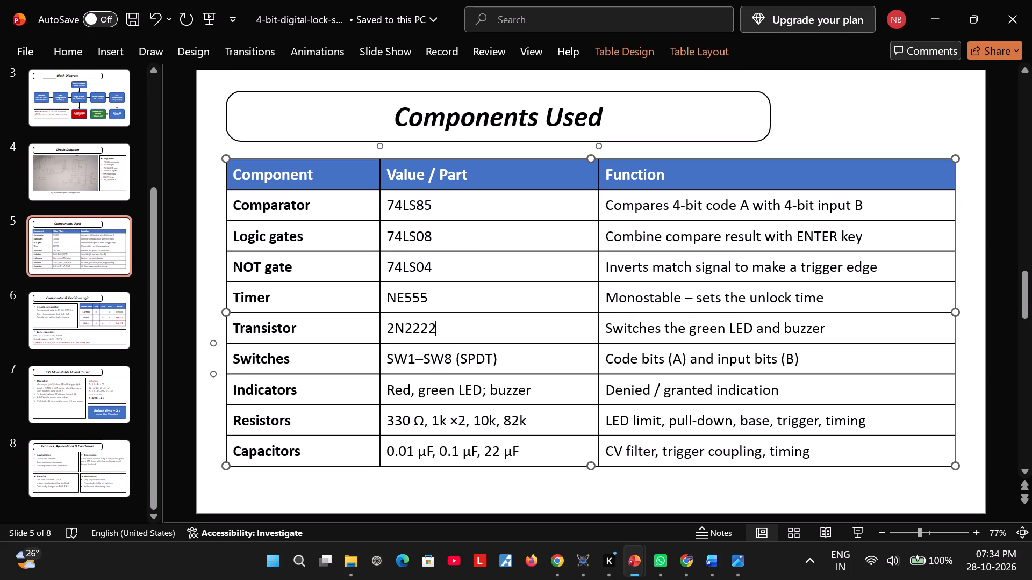
left_click_drag(455, 361, 507, 354)
key("BackSpace")
Open the Comparator & Decision Logic slide.
left_click(82, 311)
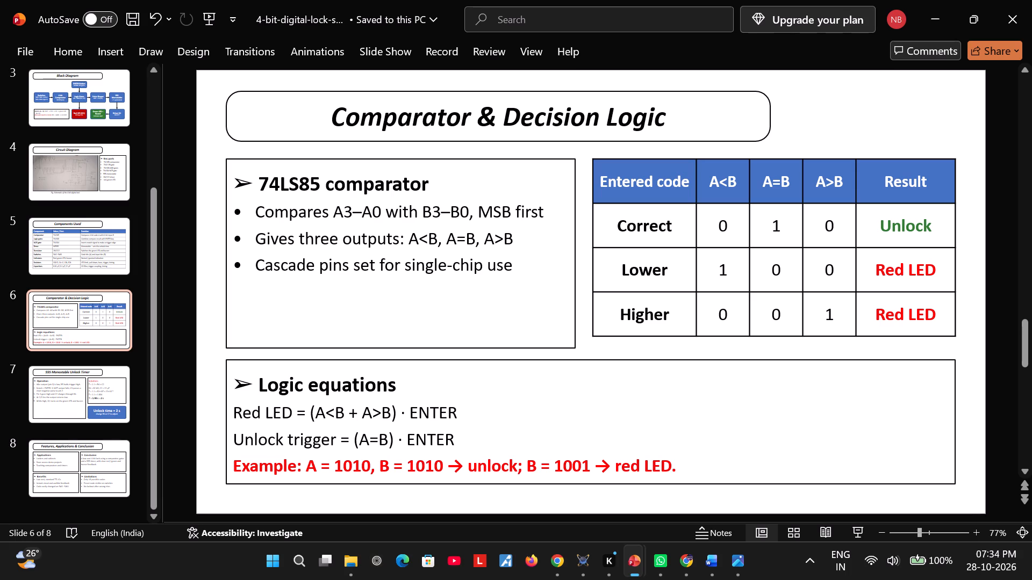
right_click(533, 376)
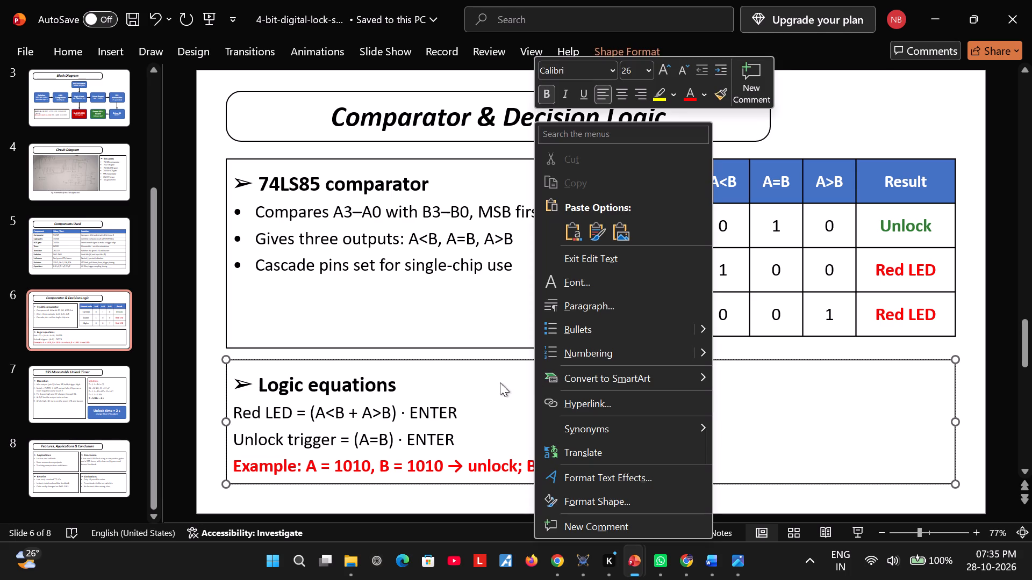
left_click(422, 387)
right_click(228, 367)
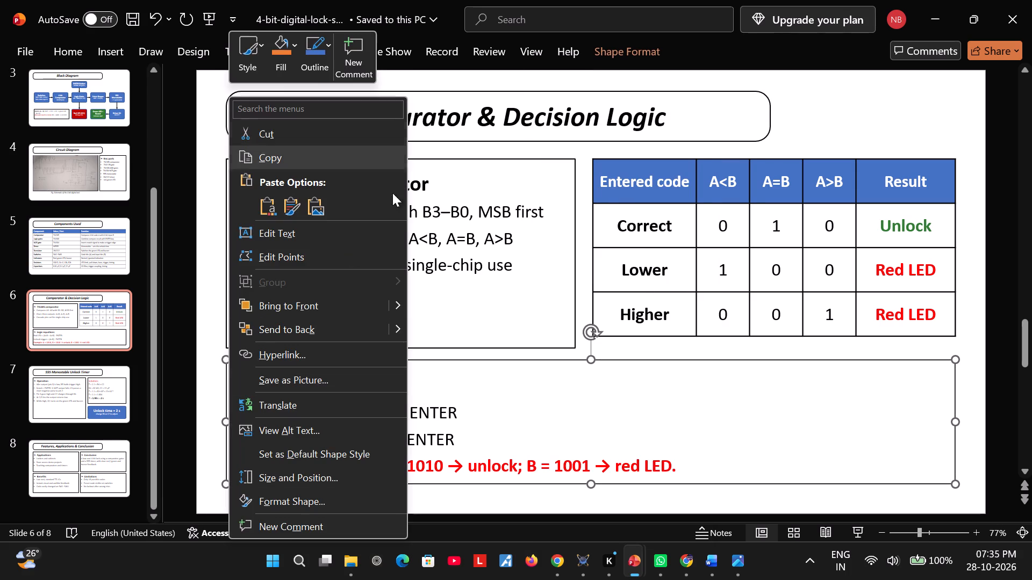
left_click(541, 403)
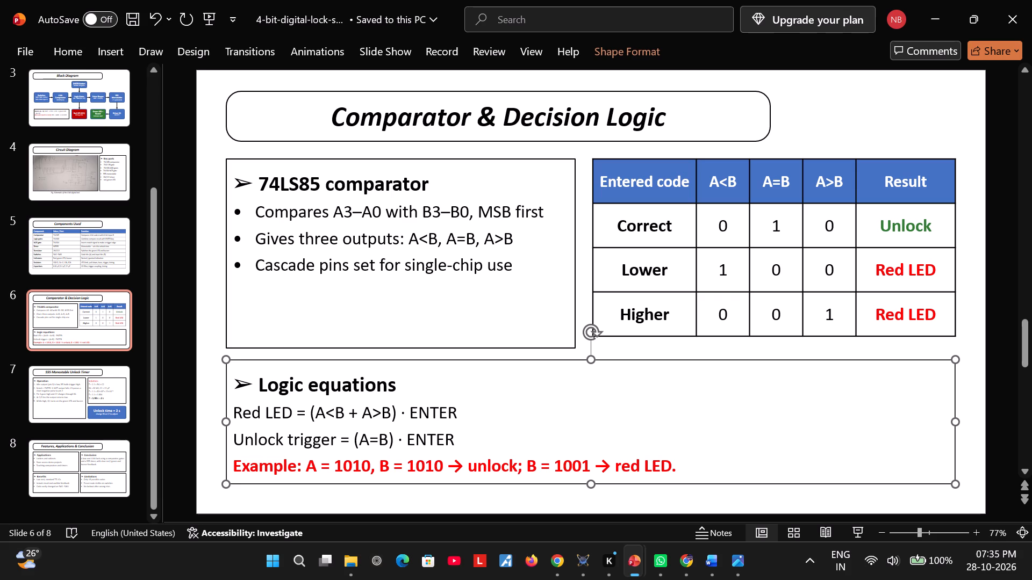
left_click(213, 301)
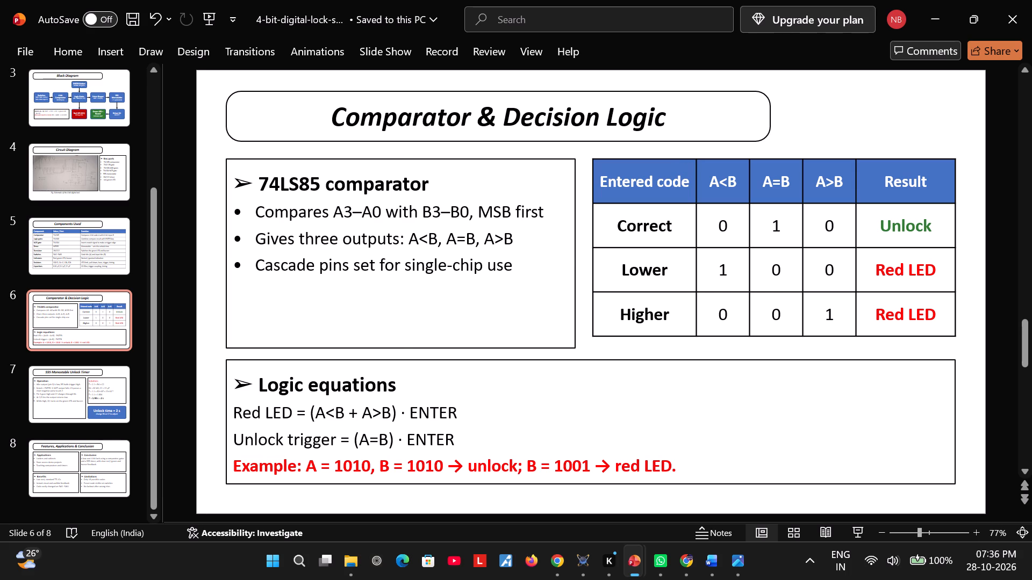
Delete the "Cascade pins set for single-chip use" bullet under the 74LS85 comparator heading.
left_click_drag(511, 272, 288, 271)
key("BackSpace")
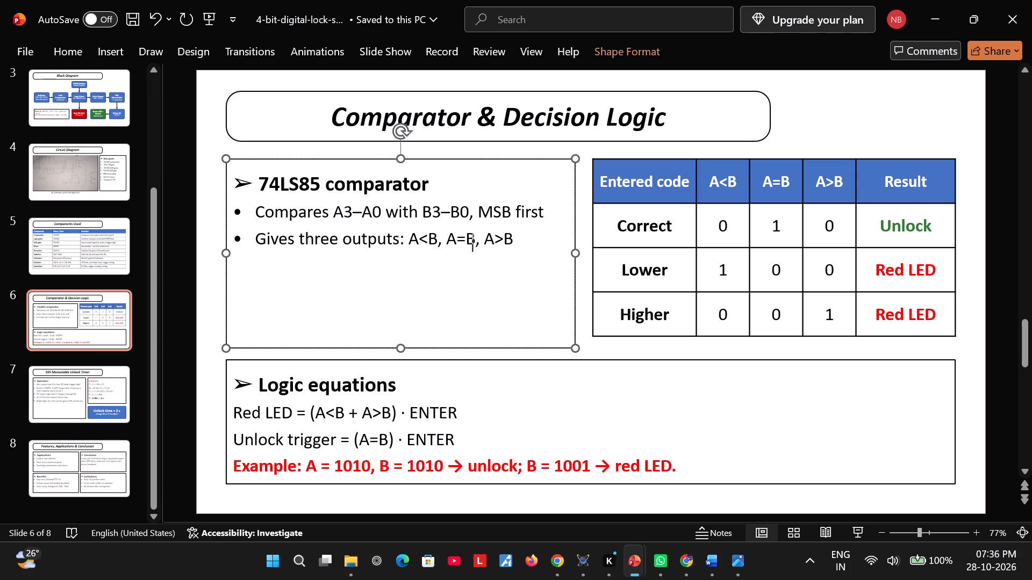
On the 555 Monostable Unlock Timer slide, replace the semicolon after "NOT output falls" with a period.
left_click(82, 395)
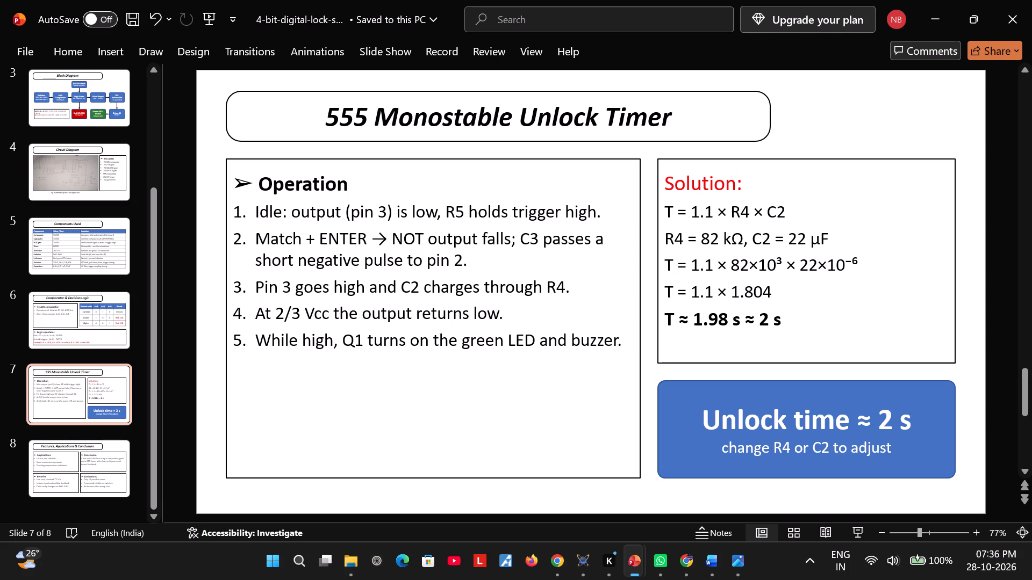
left_click(517, 240)
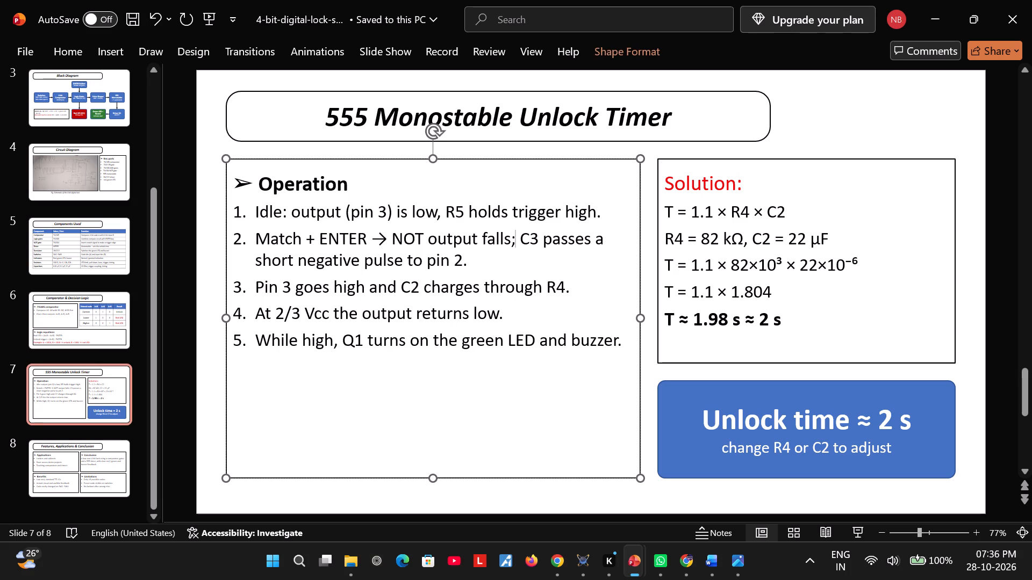
key("BackSpace")
key("period")
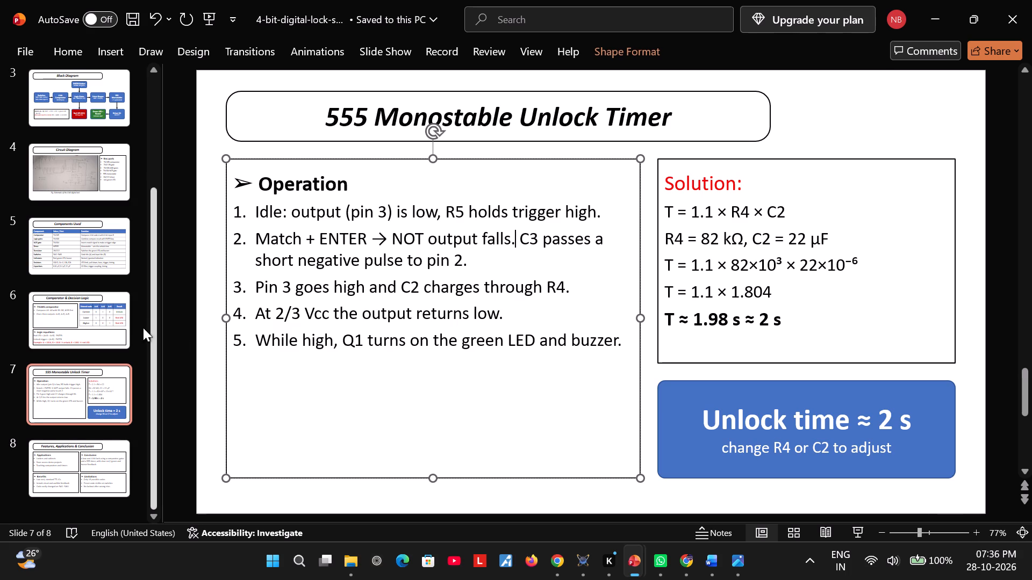
Cut the final Features, Applications & Conclusion slide from the presentation.
scroll(80, 398, "down", 1)
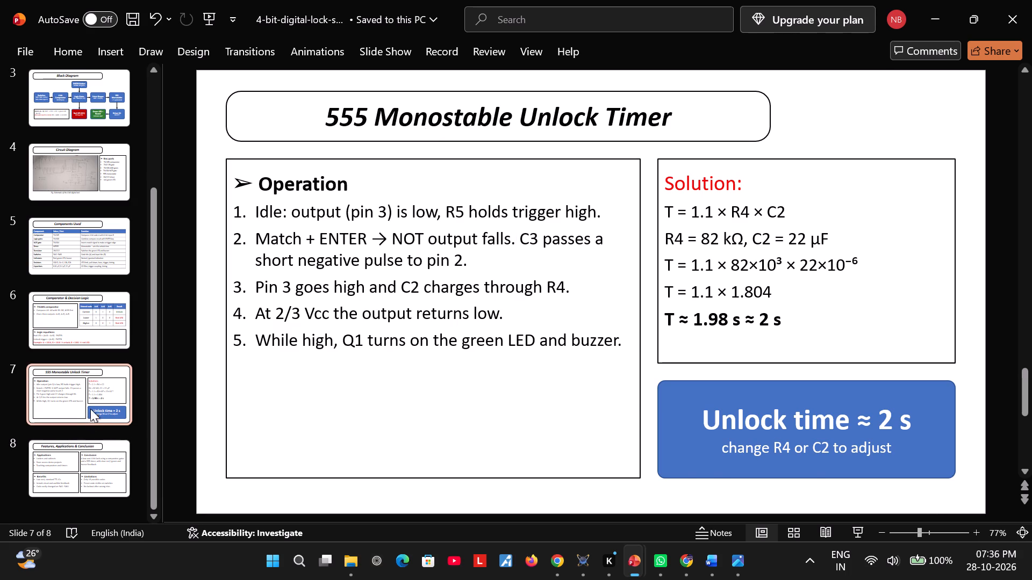
left_click(84, 461)
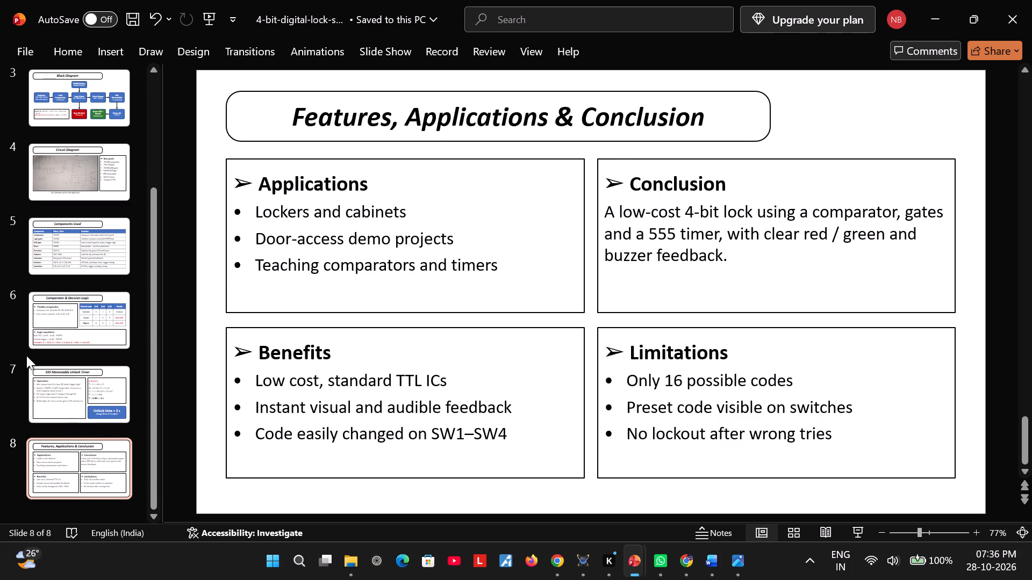
left_click(51, 401)
scroll(52, 400, "down", 1)
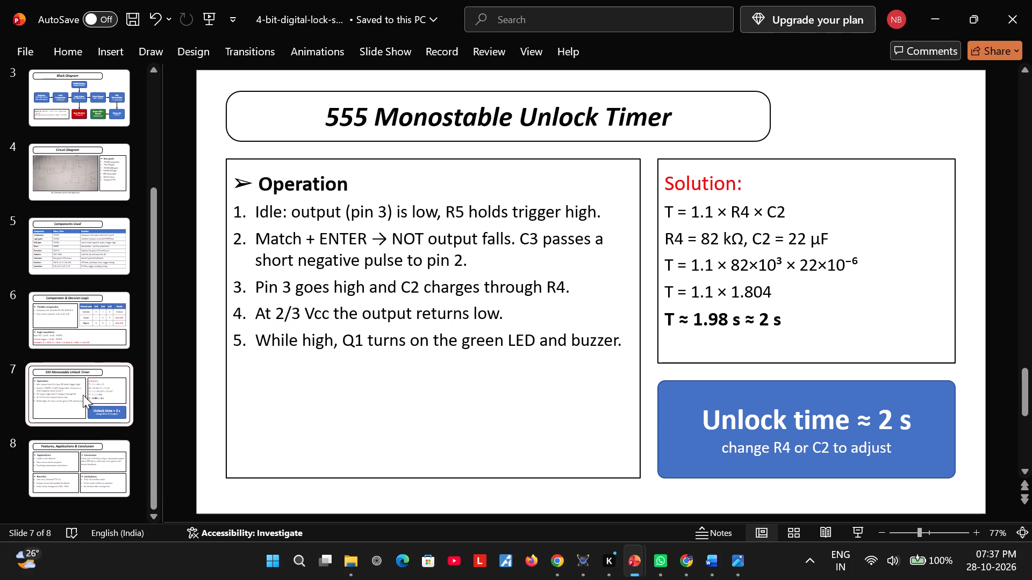
left_click(77, 458)
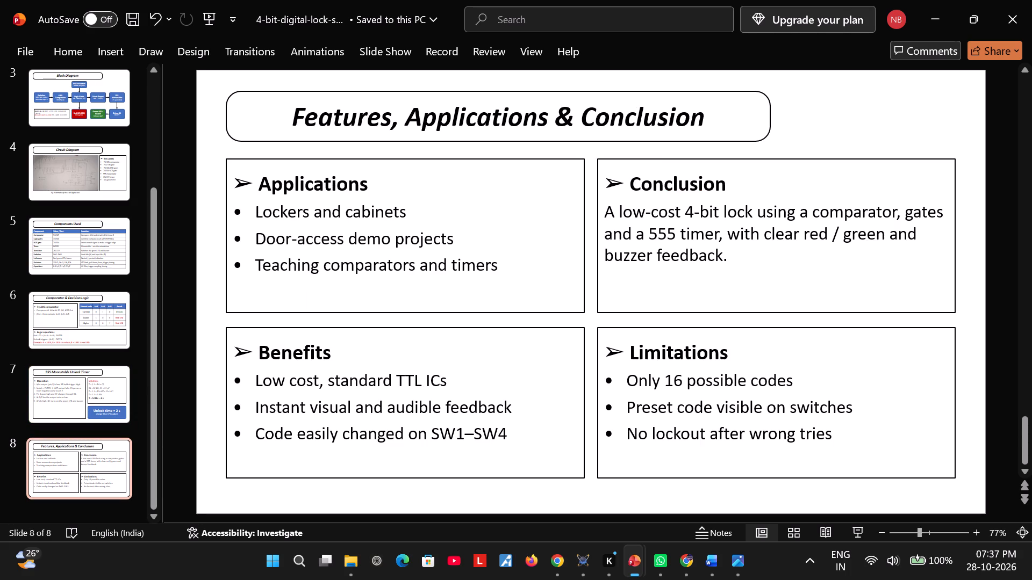
scroll(86, 370, "down", 1)
scroll(99, 467, "down", 2)
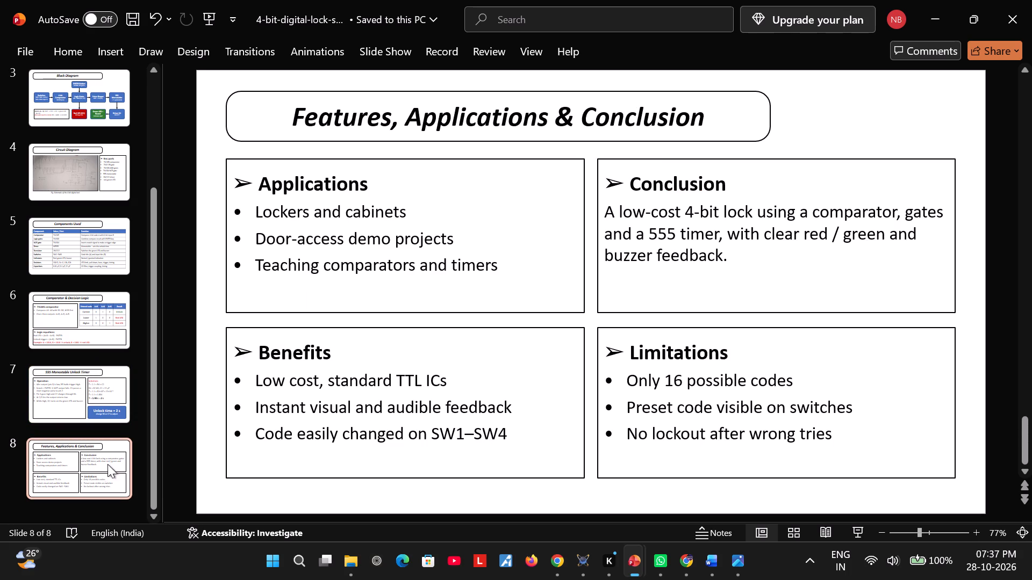
right_click(97, 470)
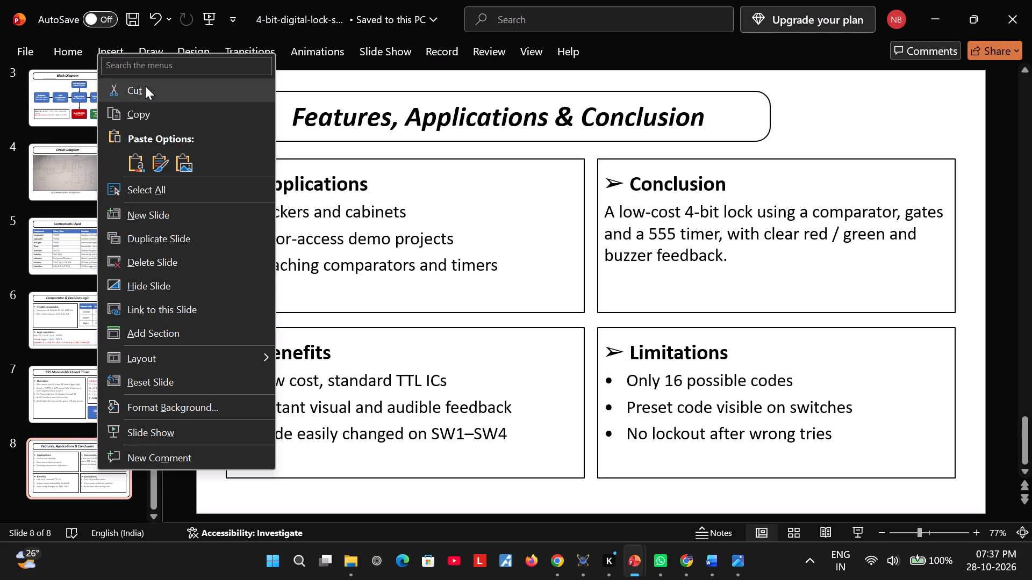
left_click(145, 85)
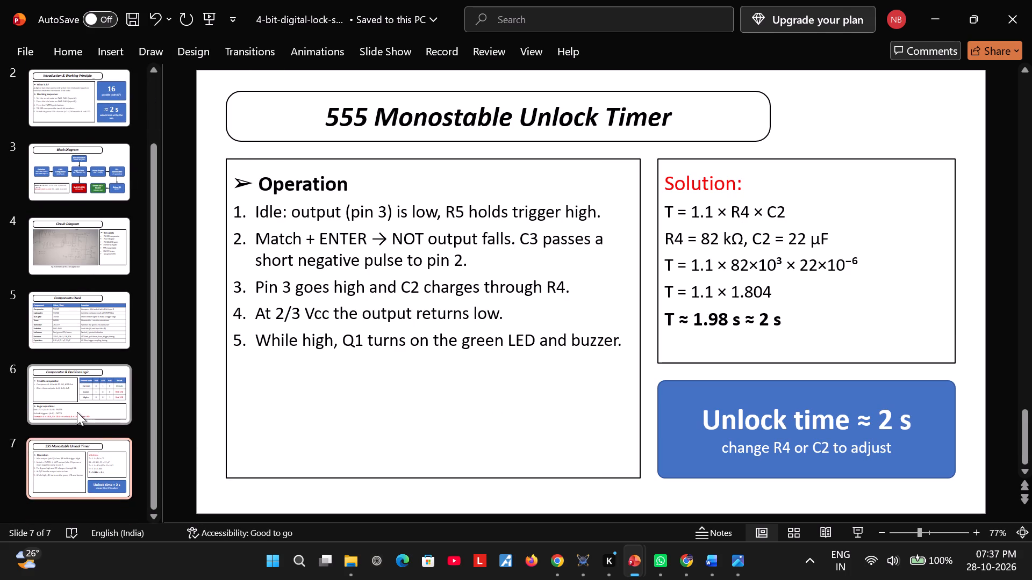
left_click(77, 412)
left_click(87, 321)
left_click(93, 269)
left_click(86, 186)
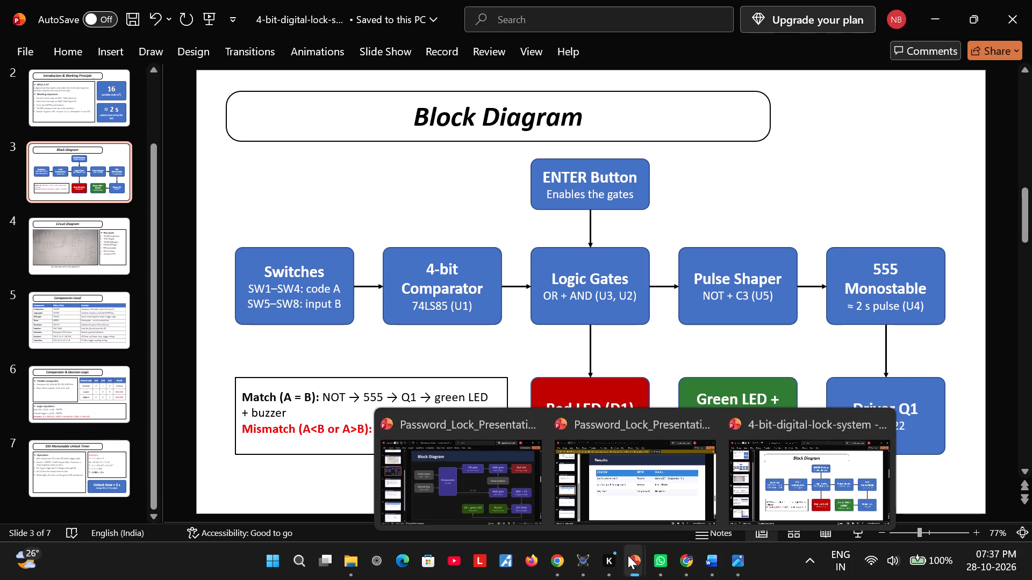
left_click(480, 476)
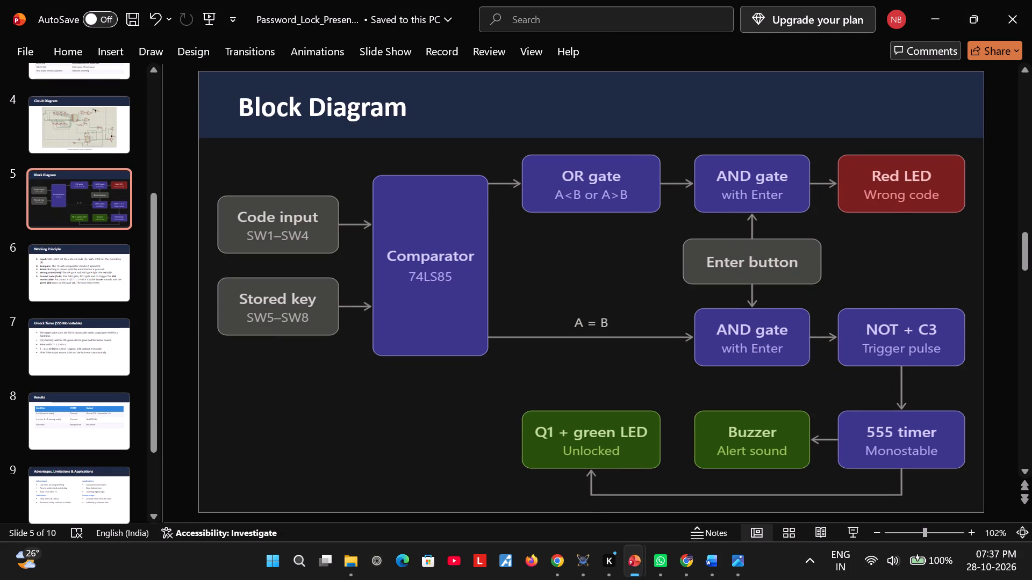
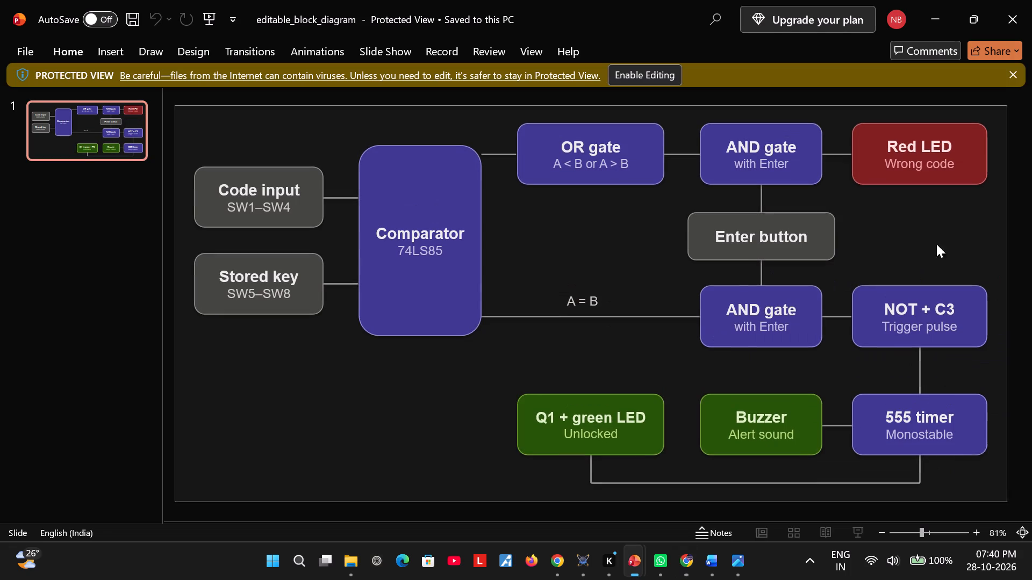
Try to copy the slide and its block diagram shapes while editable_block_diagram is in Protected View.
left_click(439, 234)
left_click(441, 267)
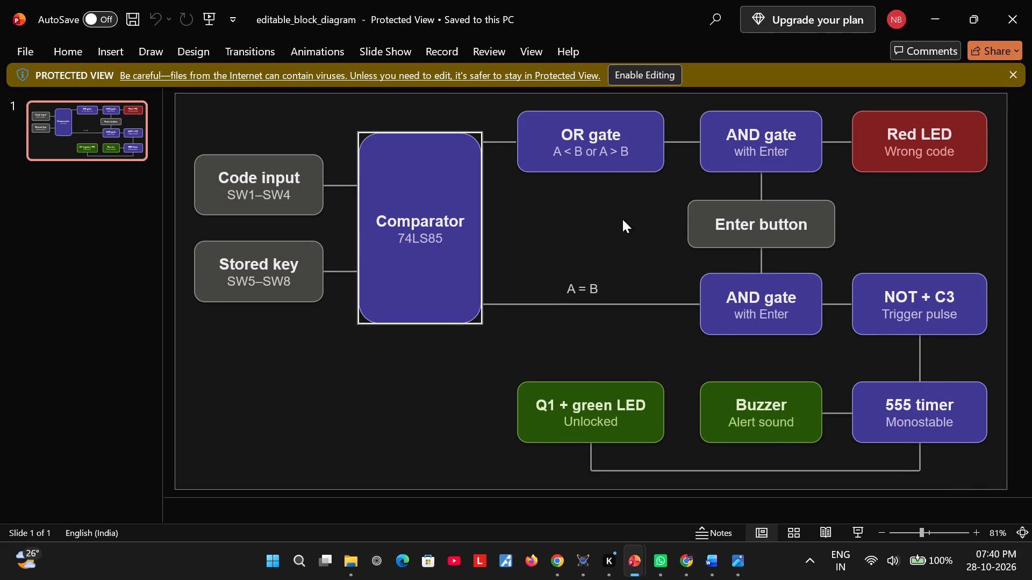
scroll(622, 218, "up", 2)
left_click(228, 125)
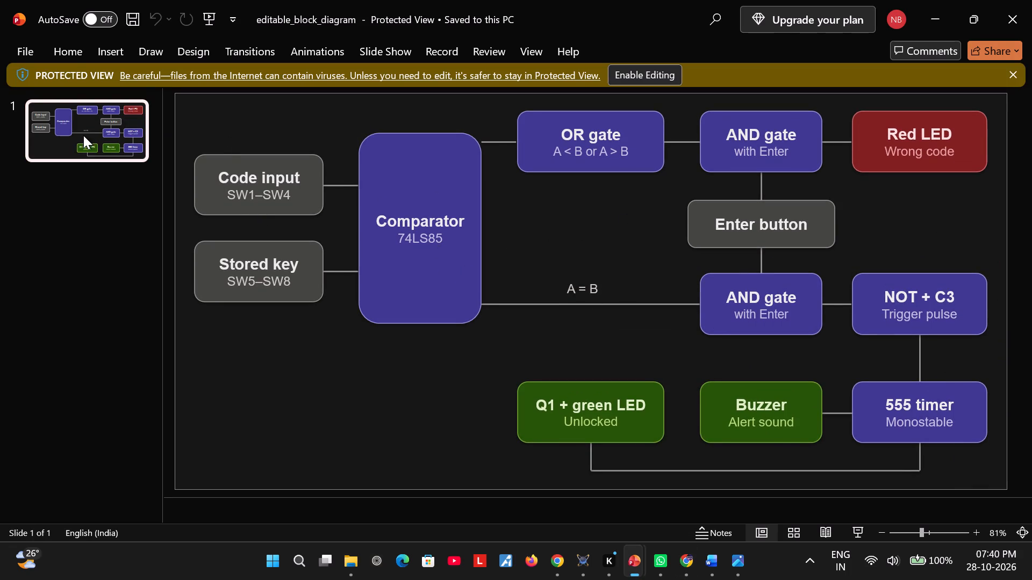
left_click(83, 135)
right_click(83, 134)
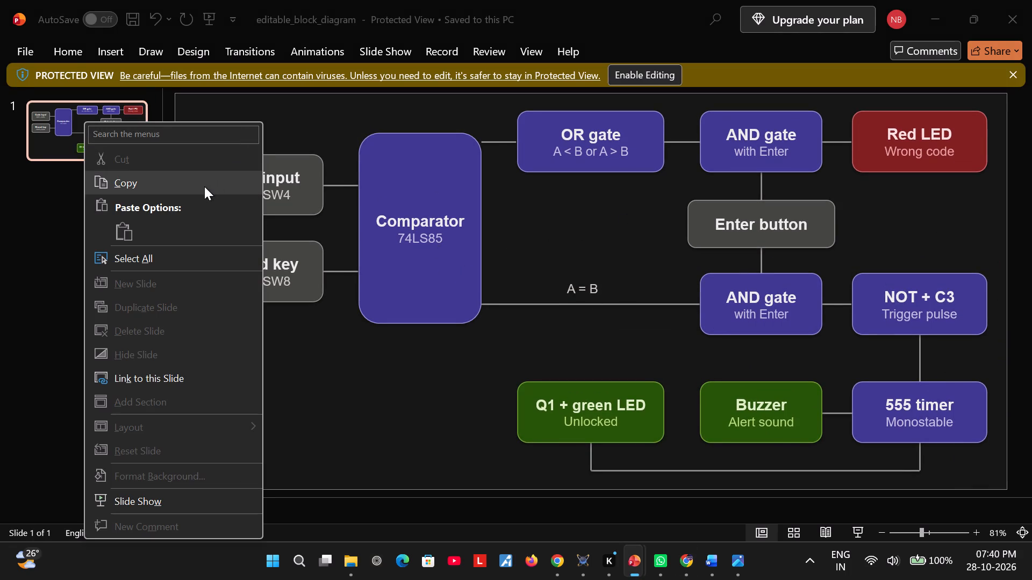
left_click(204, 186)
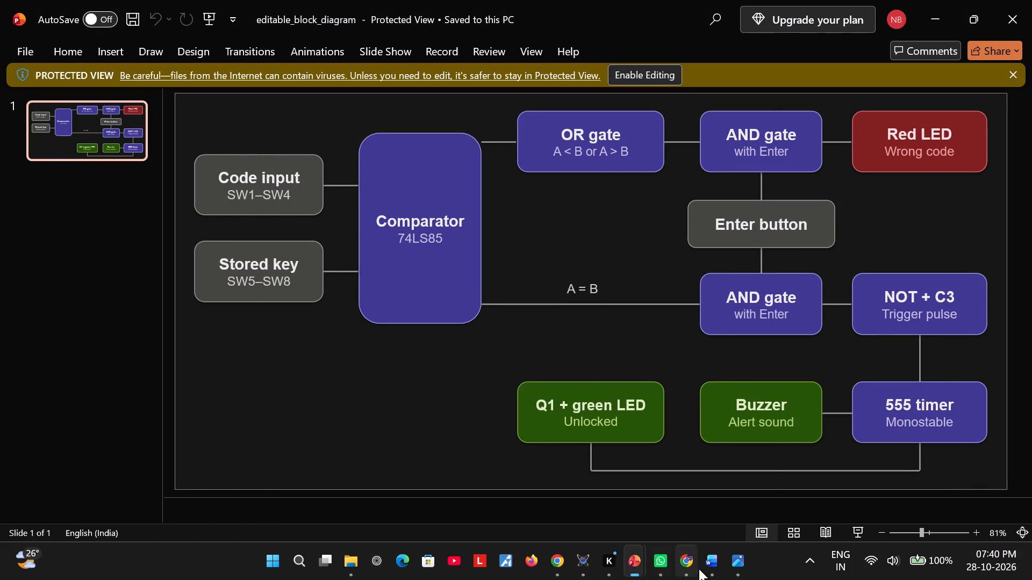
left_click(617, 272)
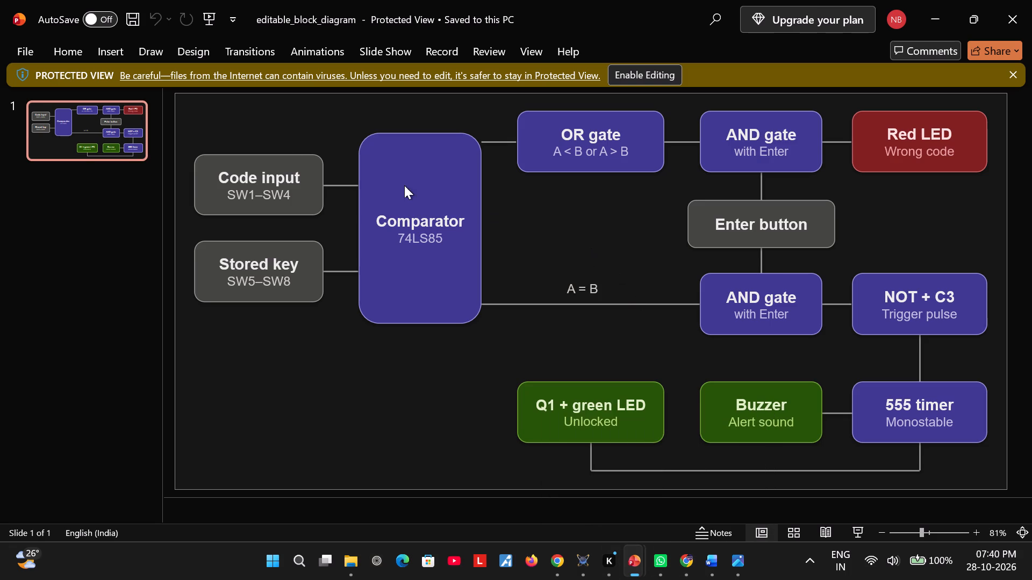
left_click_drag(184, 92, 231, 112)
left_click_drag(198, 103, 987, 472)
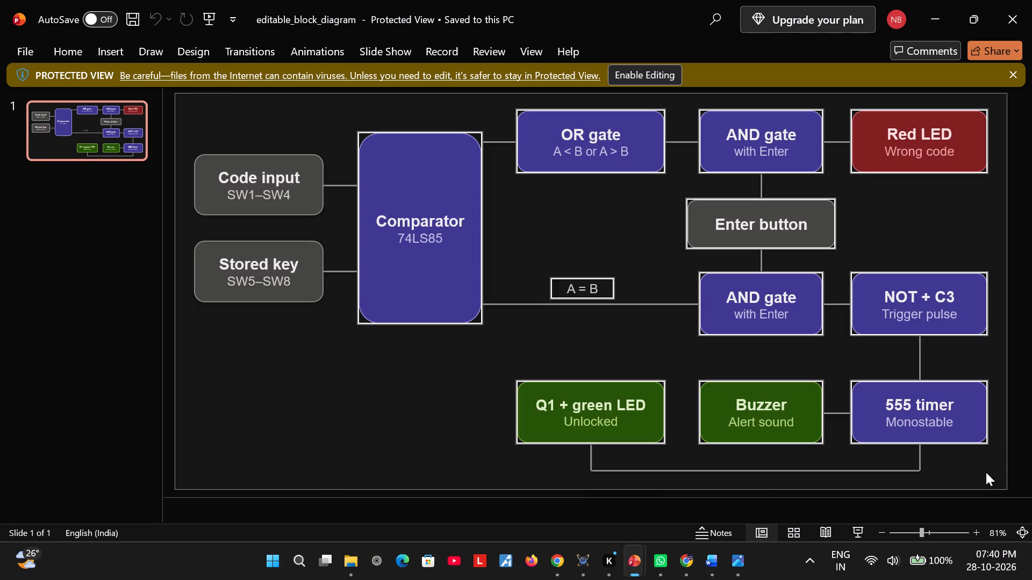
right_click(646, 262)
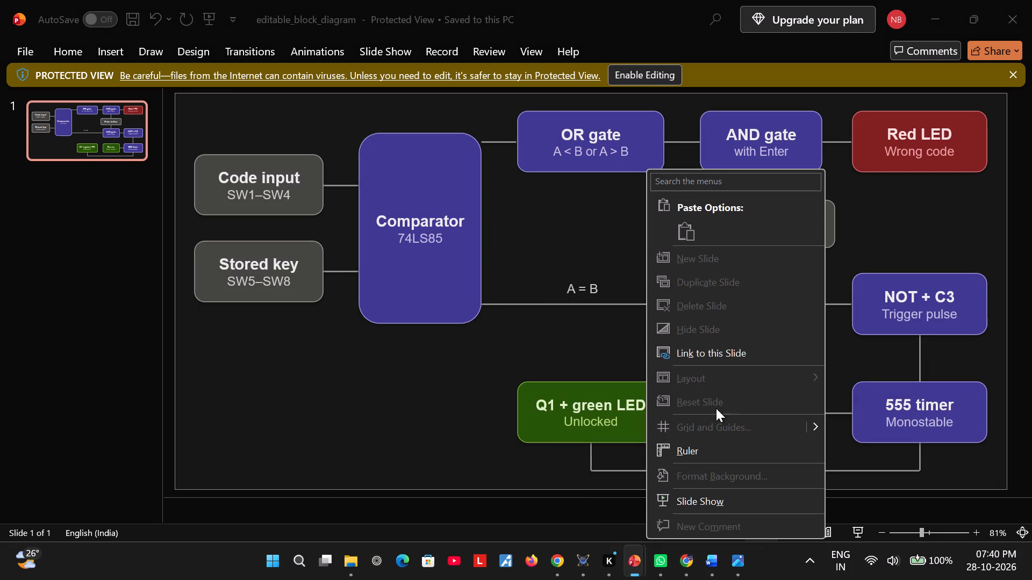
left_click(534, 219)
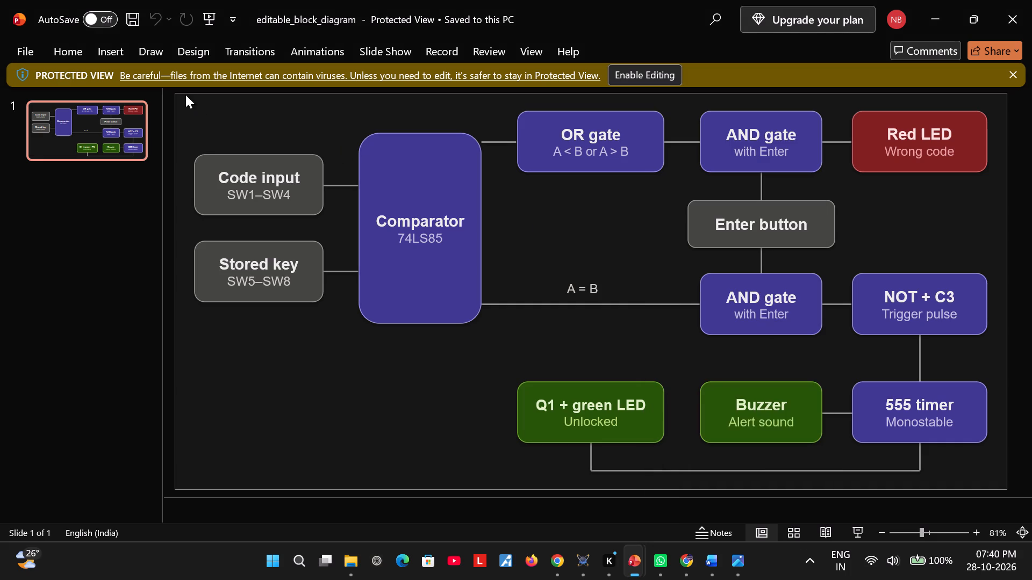
Enable editing of editable_block_diagram and copy all the block diagram's shapes, label and connectors.
left_click(617, 74)
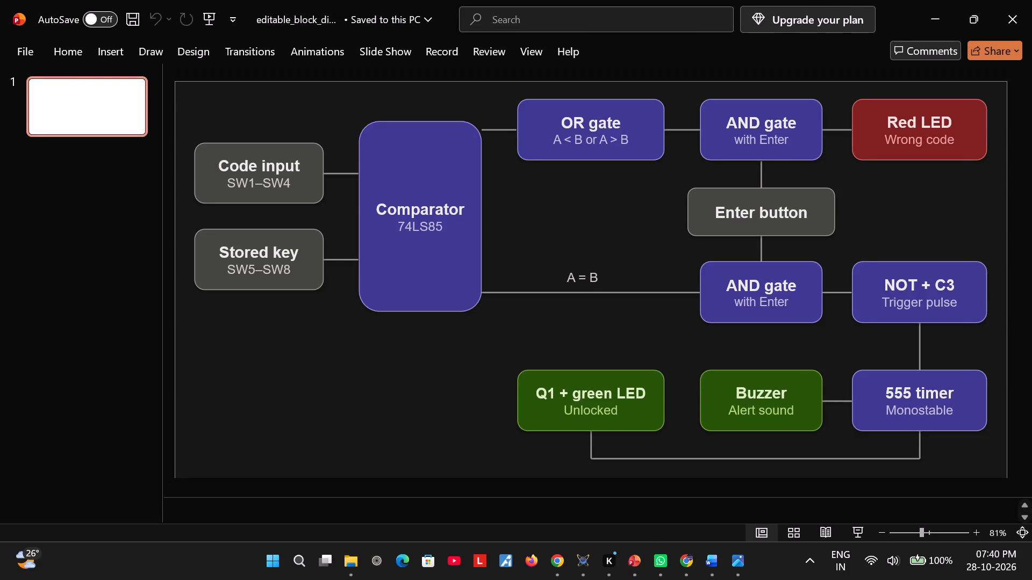
left_click_drag(183, 90, 1001, 435)
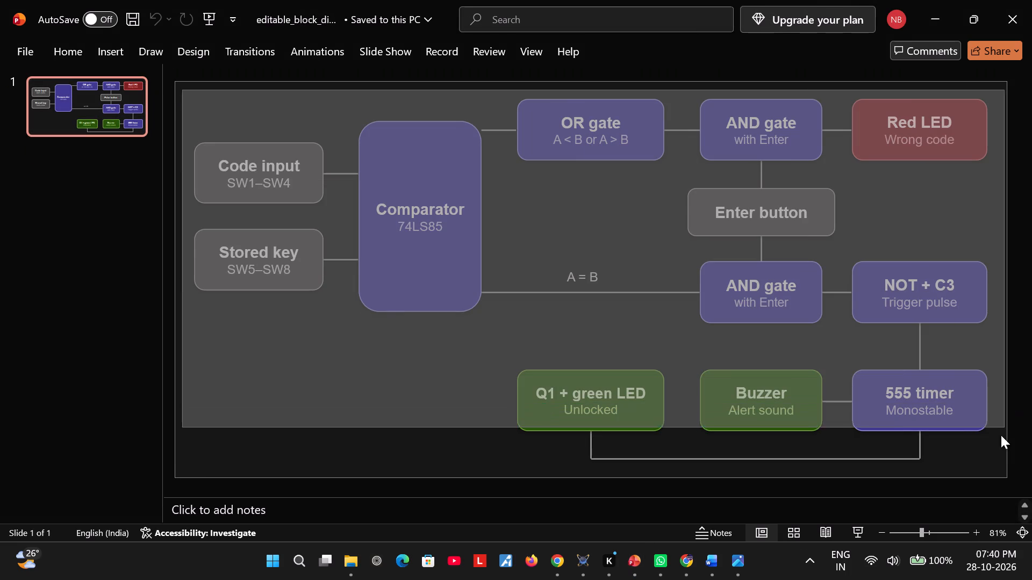
left_click_drag(1001, 435, 994, 466)
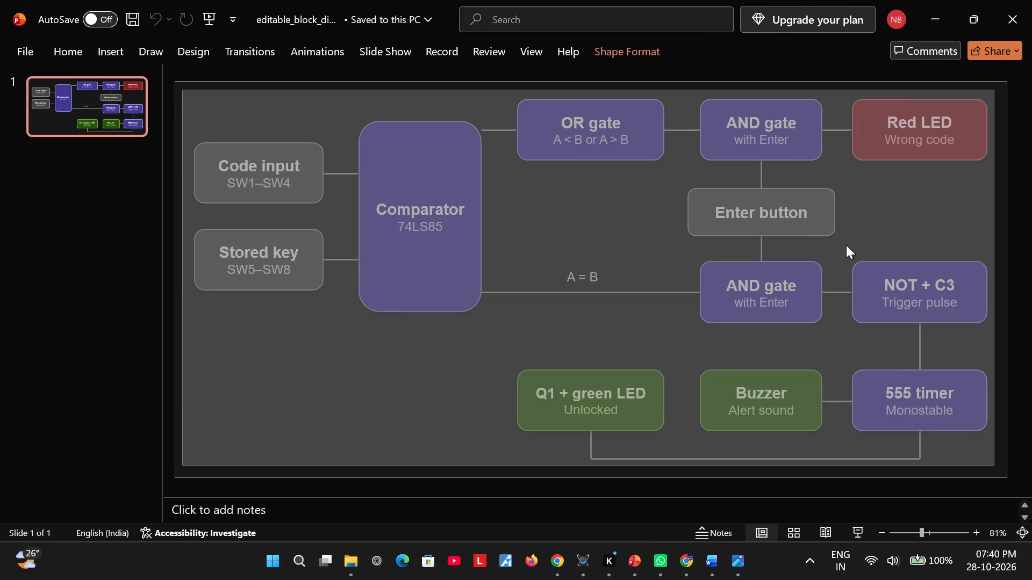
key("ctrl+c")
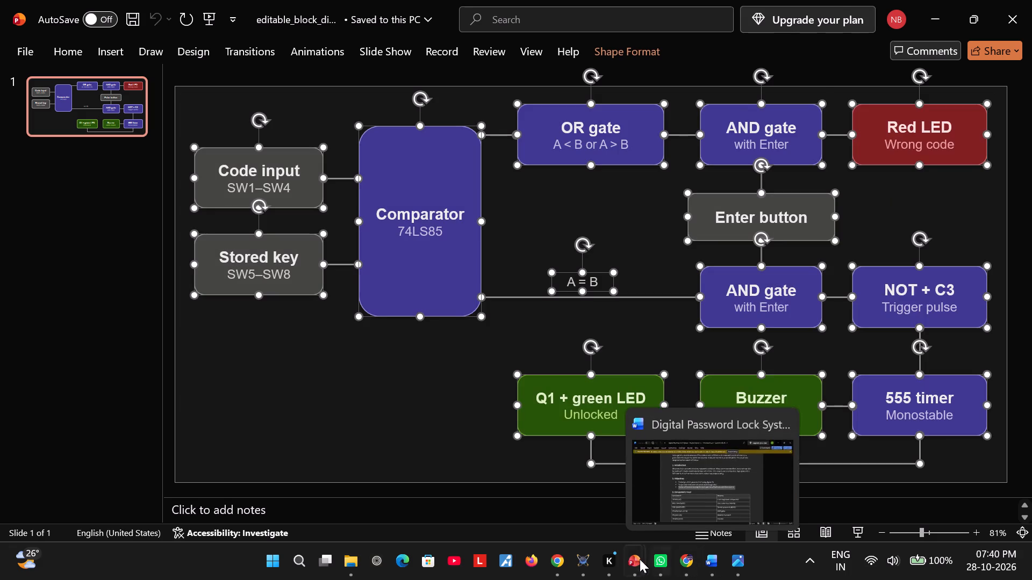
Switch to the 4-bit digital lock presentation and delete the old diagram below the Block Diagram title on slide 3.
left_click(722, 473)
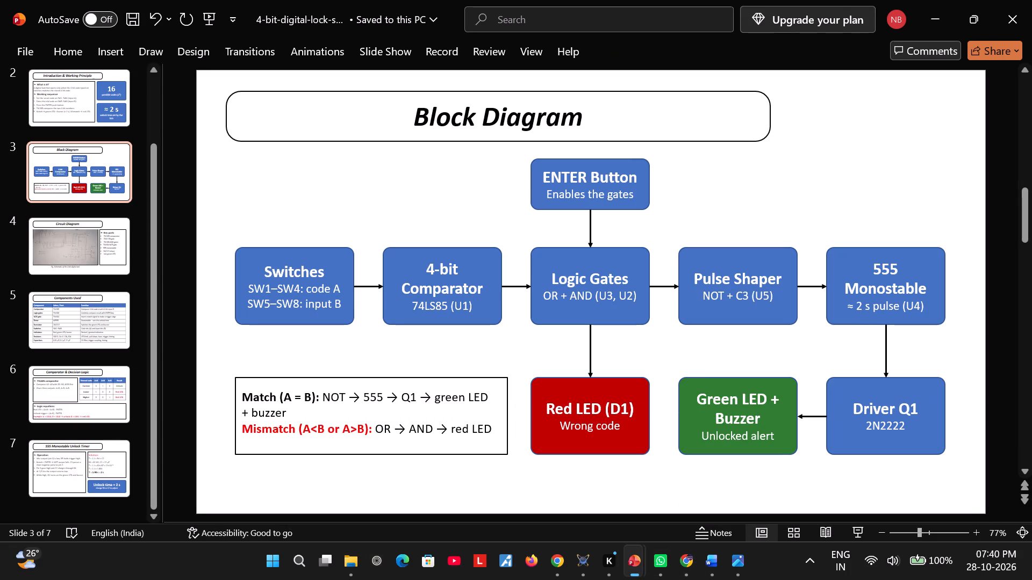
key("ctrl+v")
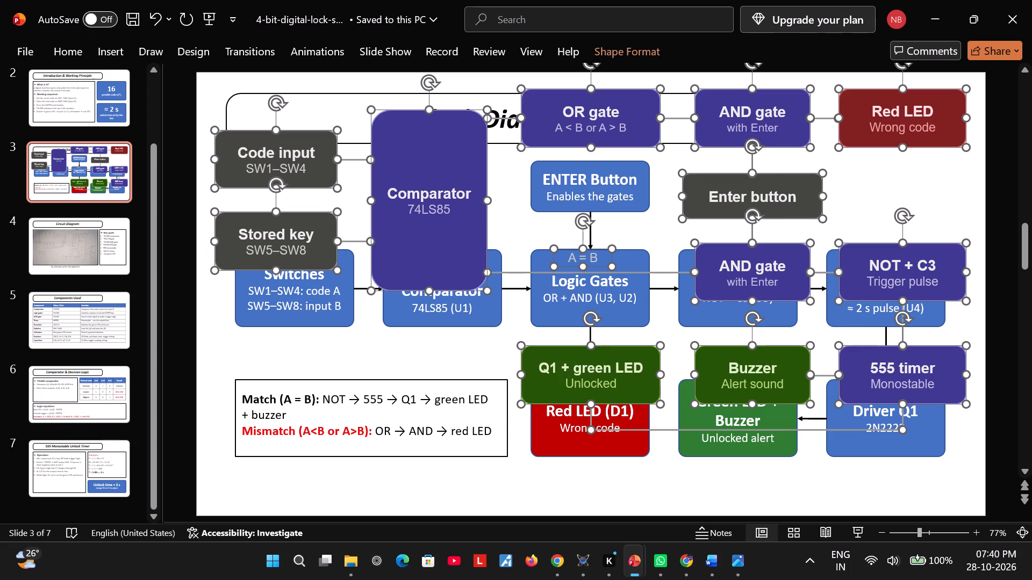
key("ctrl+z")
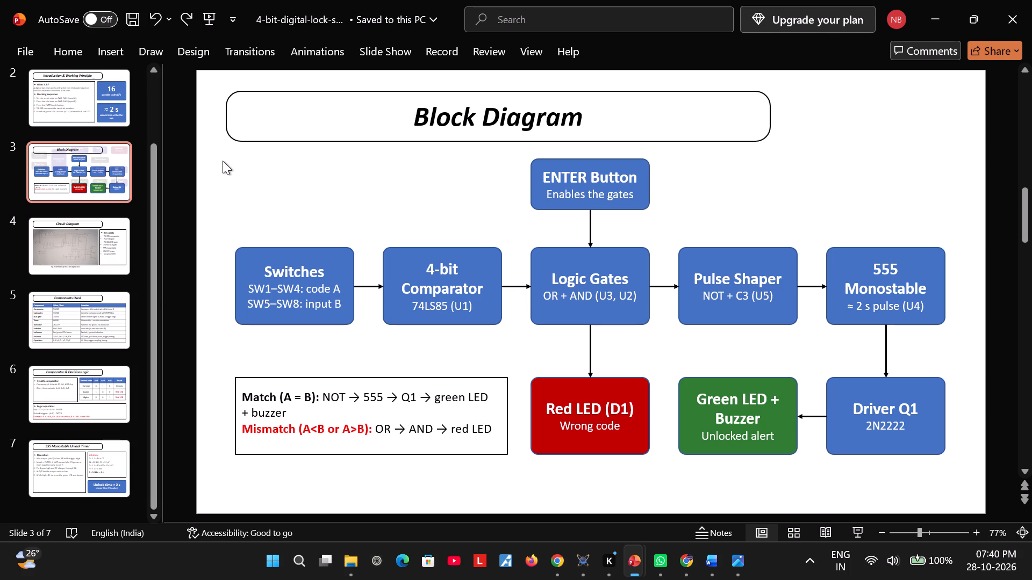
left_click_drag(223, 155, 971, 489)
key("BackSpace")
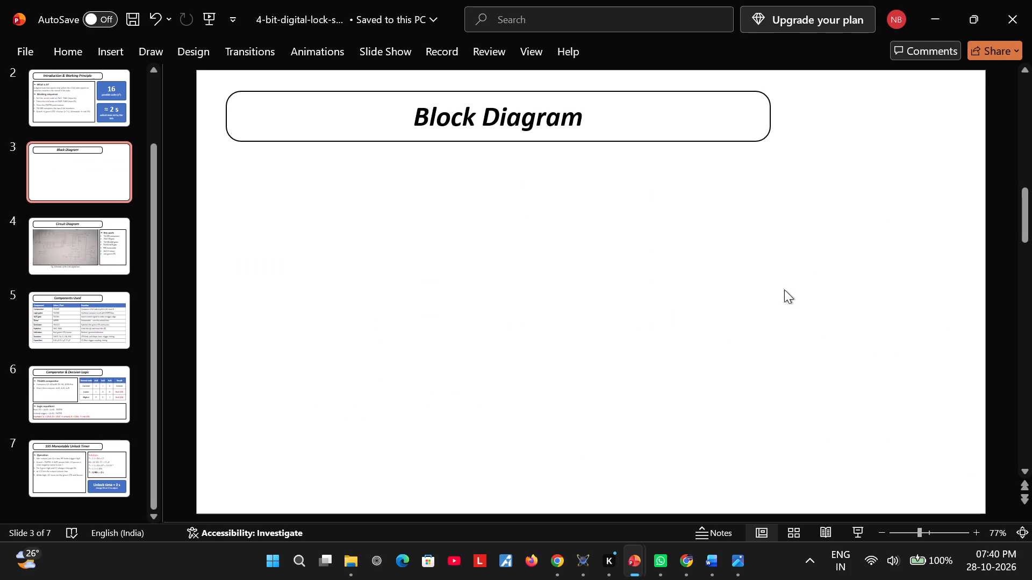
Paste the copied block diagram shapes onto slide 3 and move the whole group down below the Block Diagram title.
key("ctrl+v")
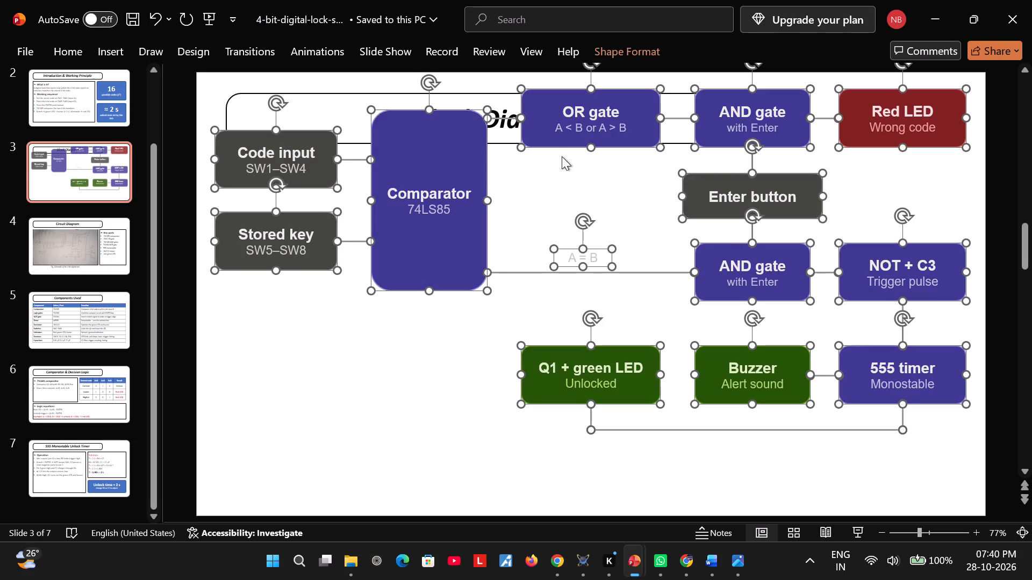
left_click_drag(469, 148, 465, 221)
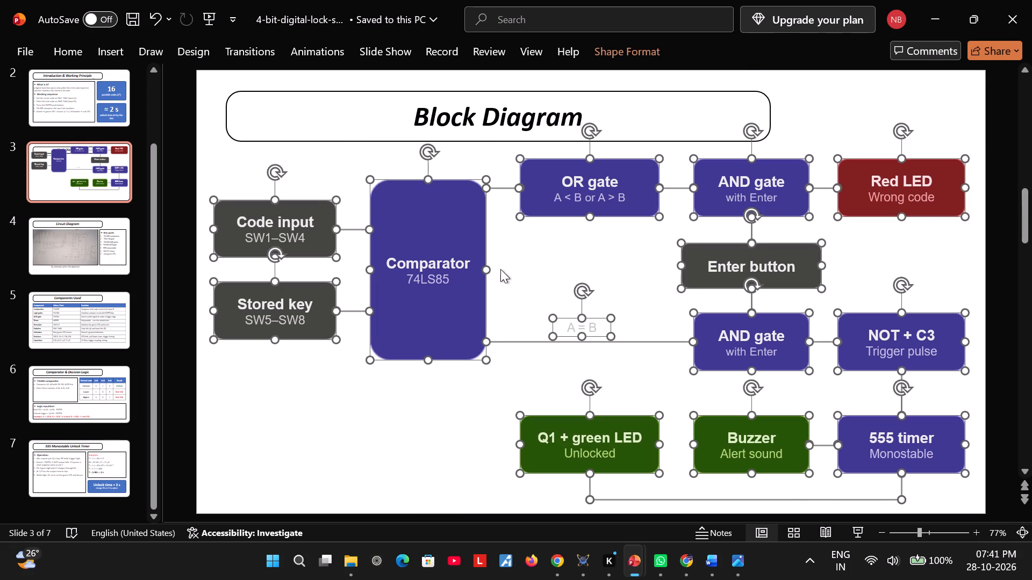
left_click(364, 438)
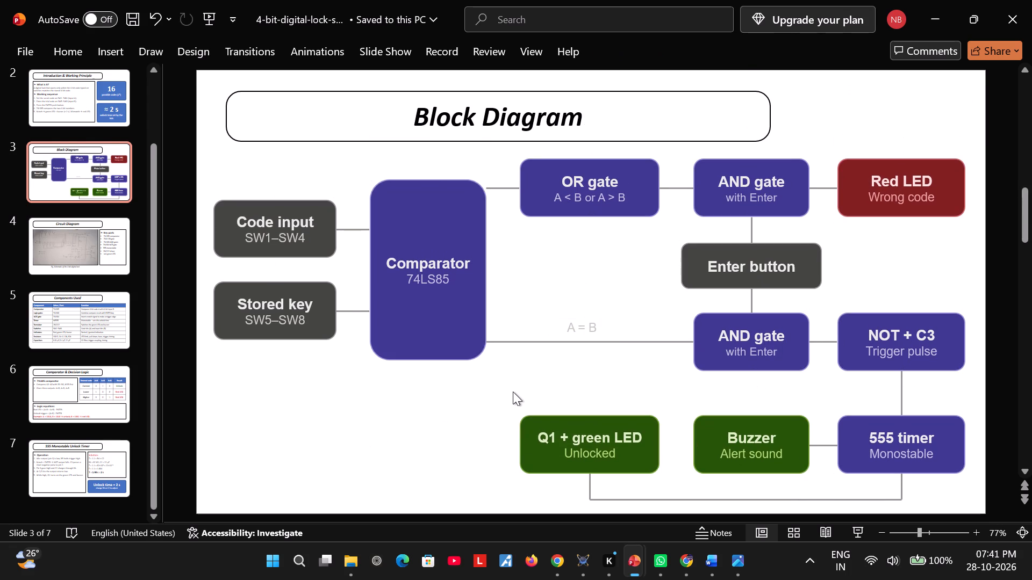
Set the font colour of the "A = B" label in the block diagram to black.
left_click(591, 330)
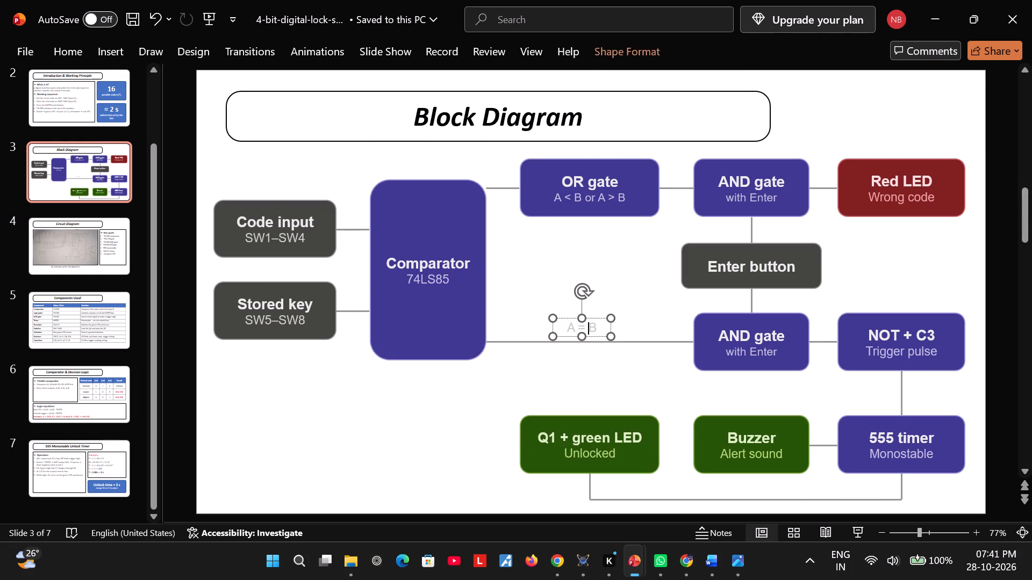
key("Right")
key("shift+Left")
key("shift+Left")
key("shift+Left")
key("shift+Left")
key("shift+Left")
key("shift+Left")
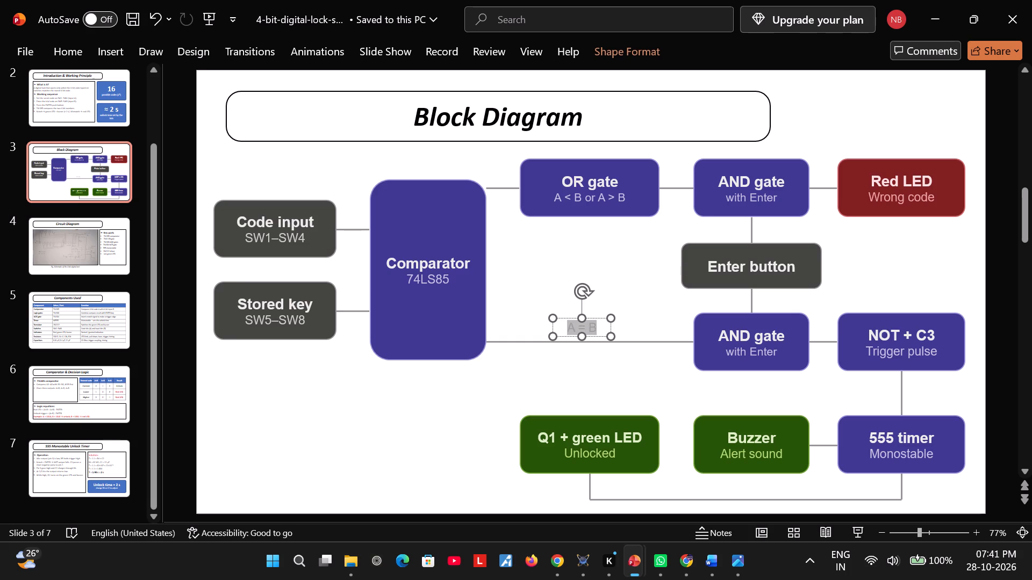
left_click(65, 41)
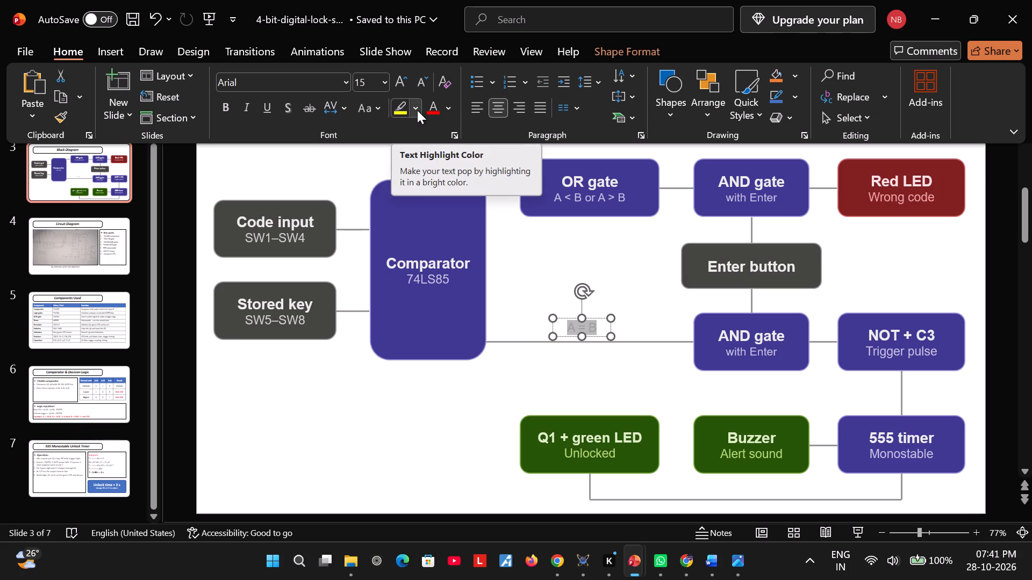
left_click(446, 110)
left_click(453, 298)
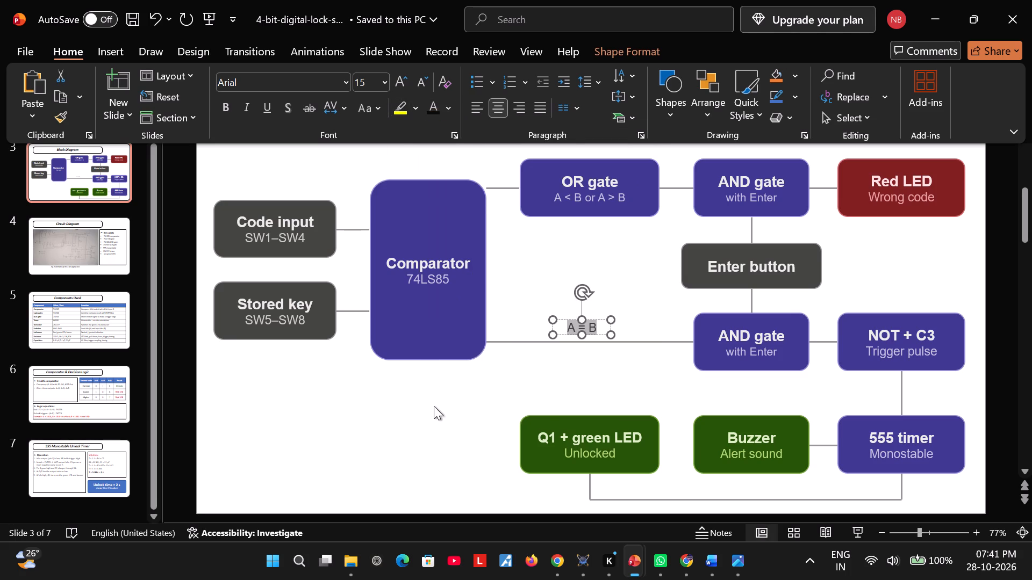
left_click(434, 406)
left_click(551, 387)
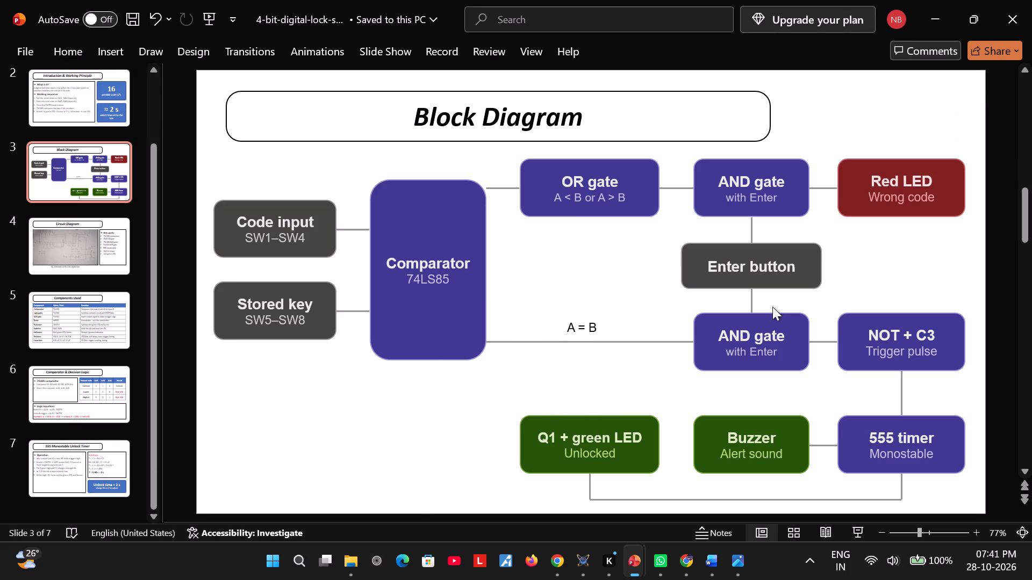
Apply the black preset line style to the A = B connector between the Comparator and the lower AND gate.
left_click(522, 342)
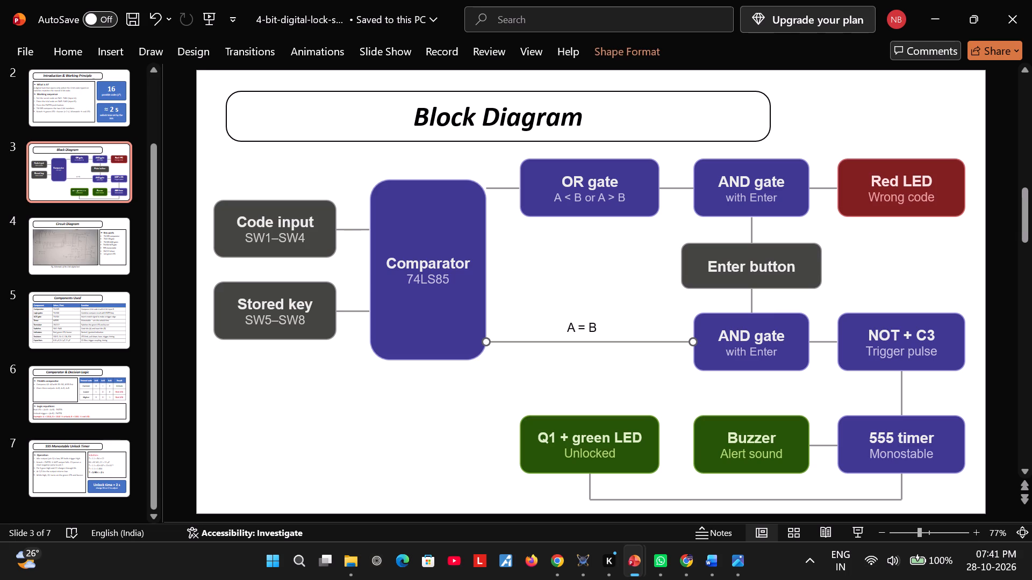
left_click(624, 37)
left_click(628, 46)
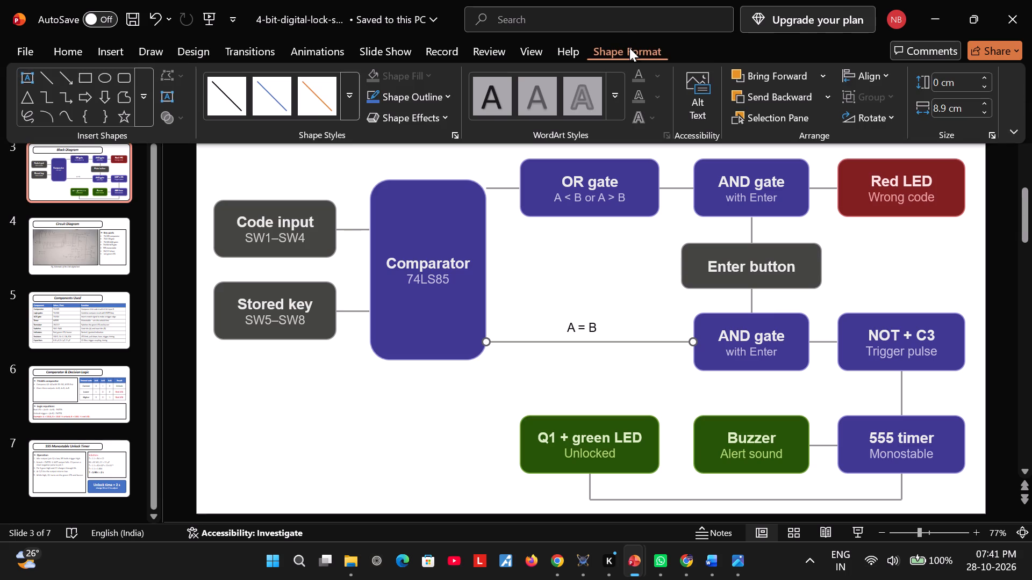
left_click(230, 101)
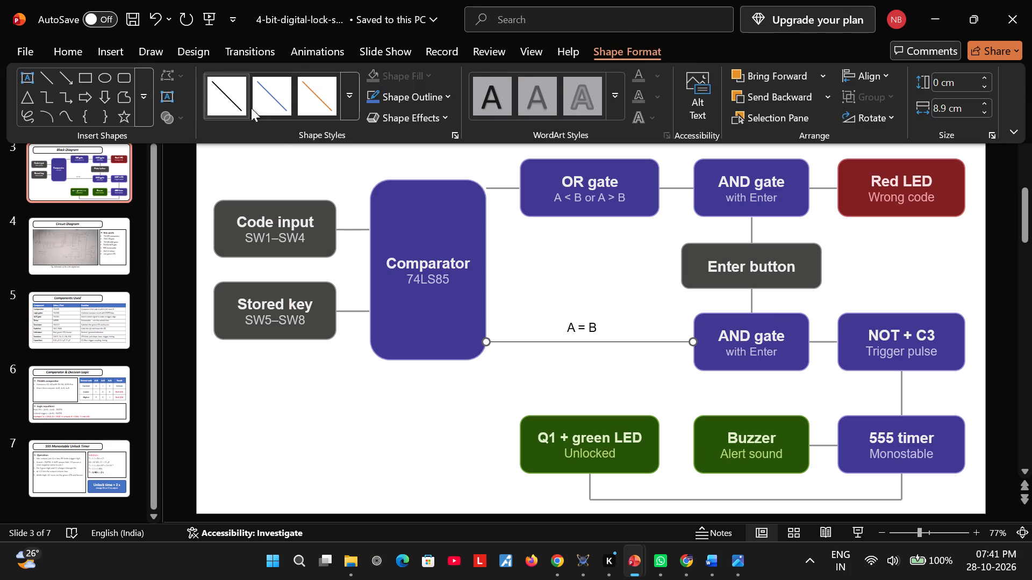
Apply the thickest black theme line style to the connector between the Stored key block and the Comparator.
left_click(348, 309)
left_click(351, 310)
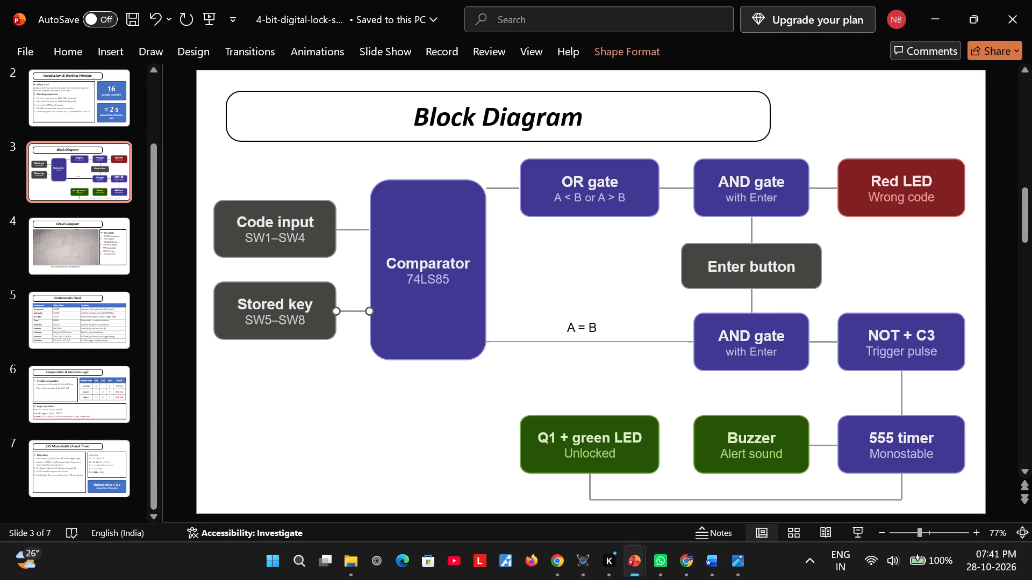
left_click(607, 52)
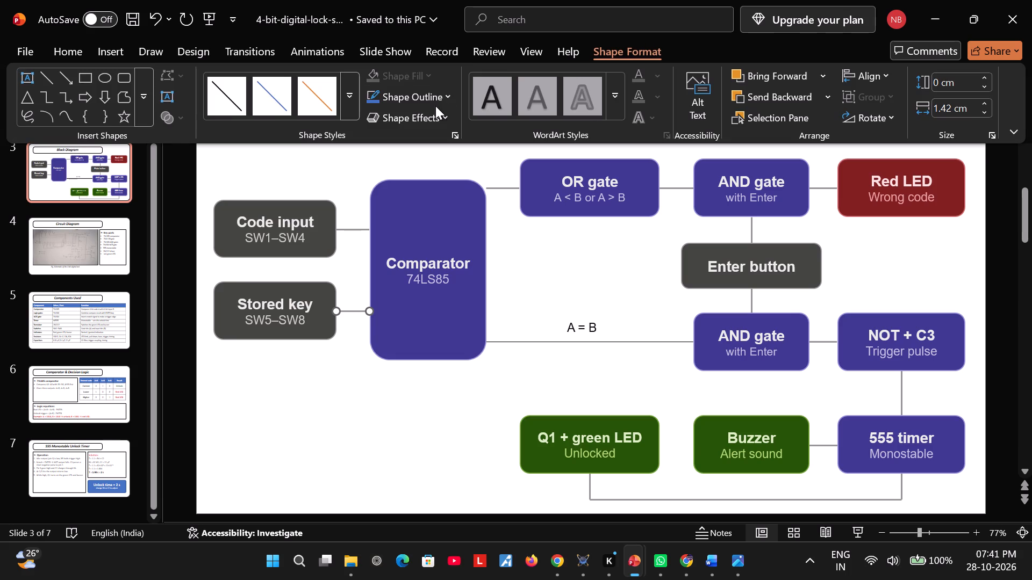
left_click(227, 103)
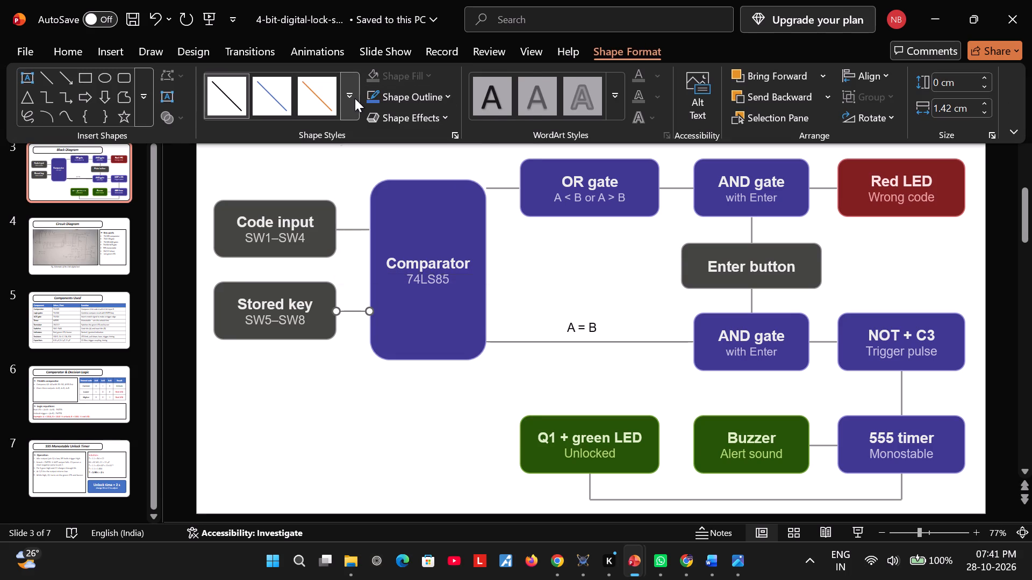
left_click(355, 99)
scroll(280, 344, "down", 2)
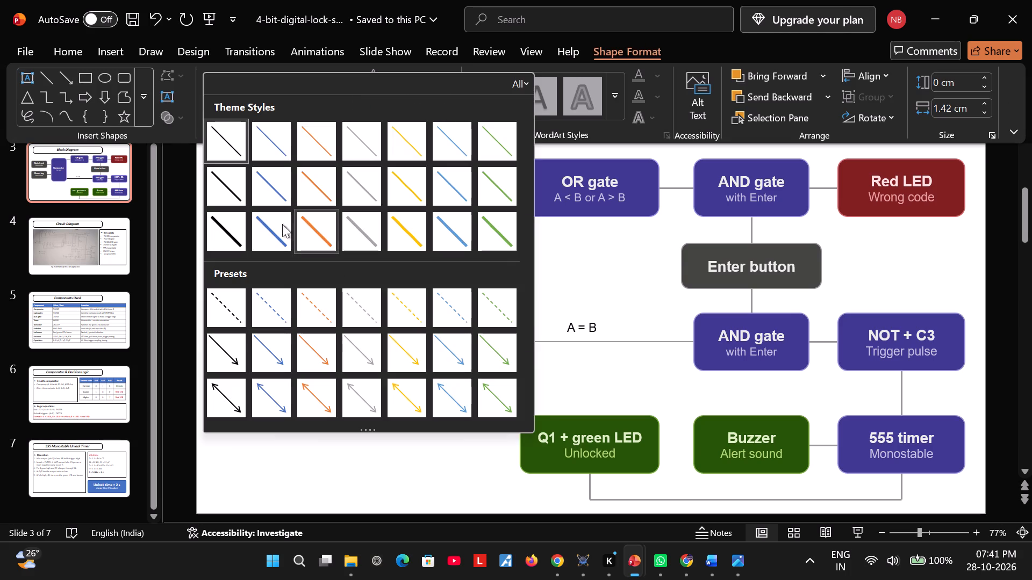
left_click(227, 236)
left_click(606, 261)
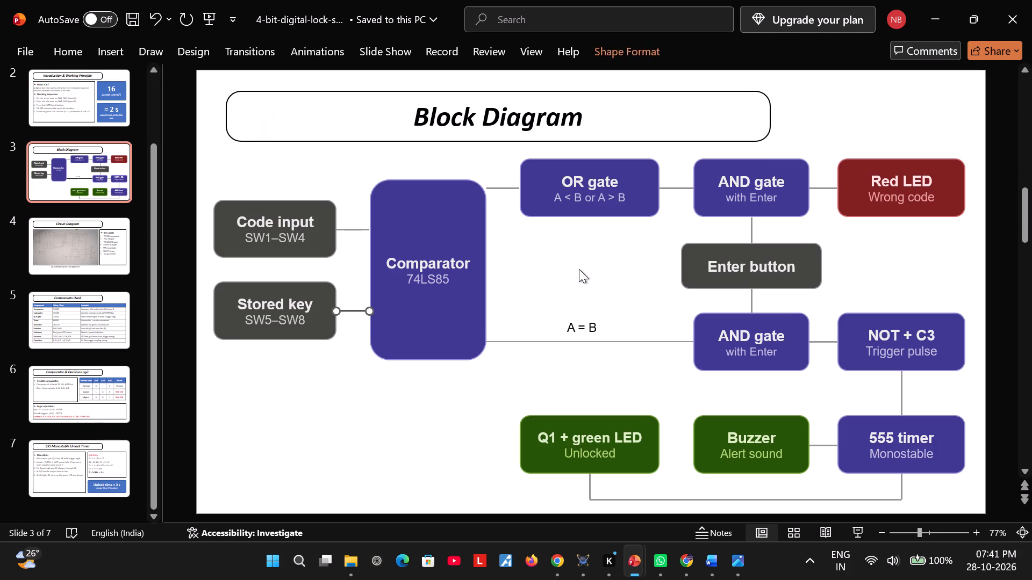
left_click(579, 269)
Apply the thickest black theme line style to the A = B connector between the Comparator and the lower AND gate.
left_click(535, 343)
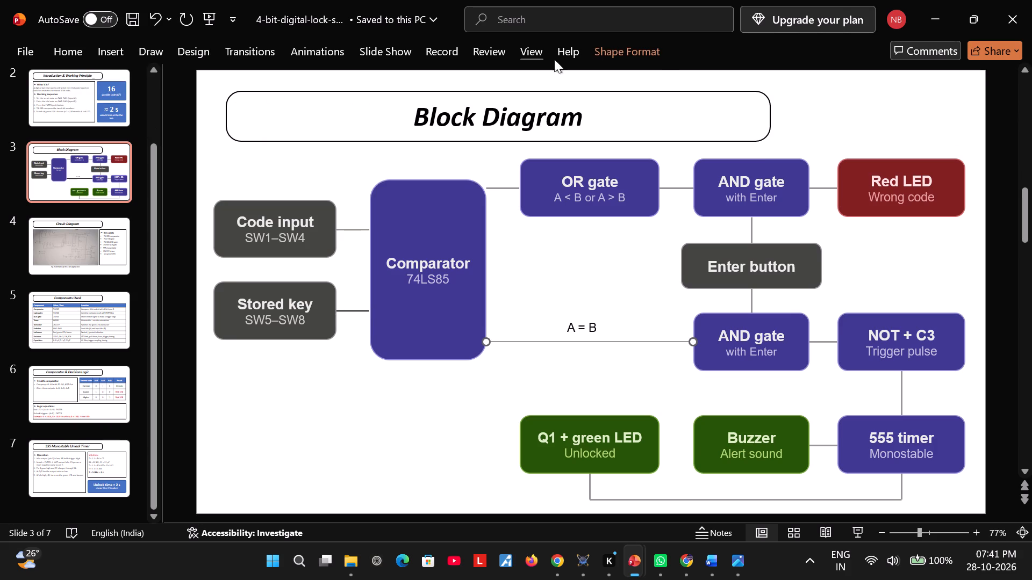
left_click(635, 51)
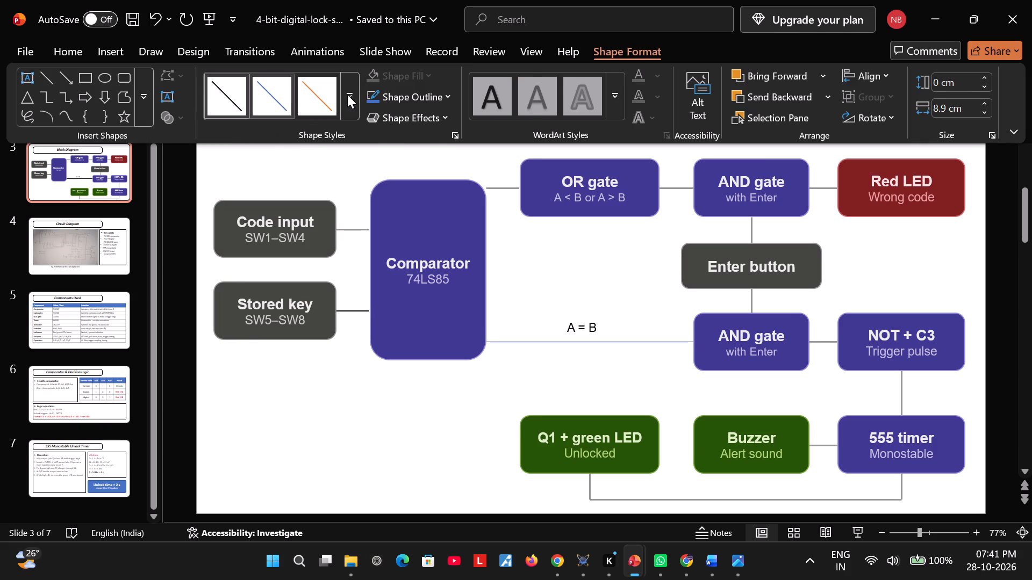
left_click(351, 93)
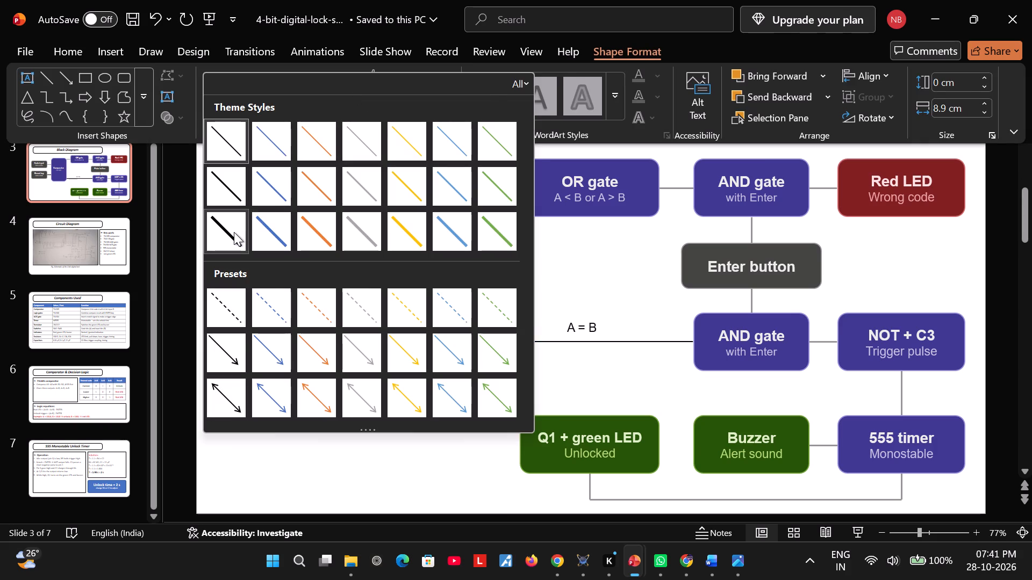
left_click(234, 232)
Apply the thickest black theme line style to the bottom horizontal connector line running below the Q1 + green LED and 555 timer blocks.
double_click(663, 499)
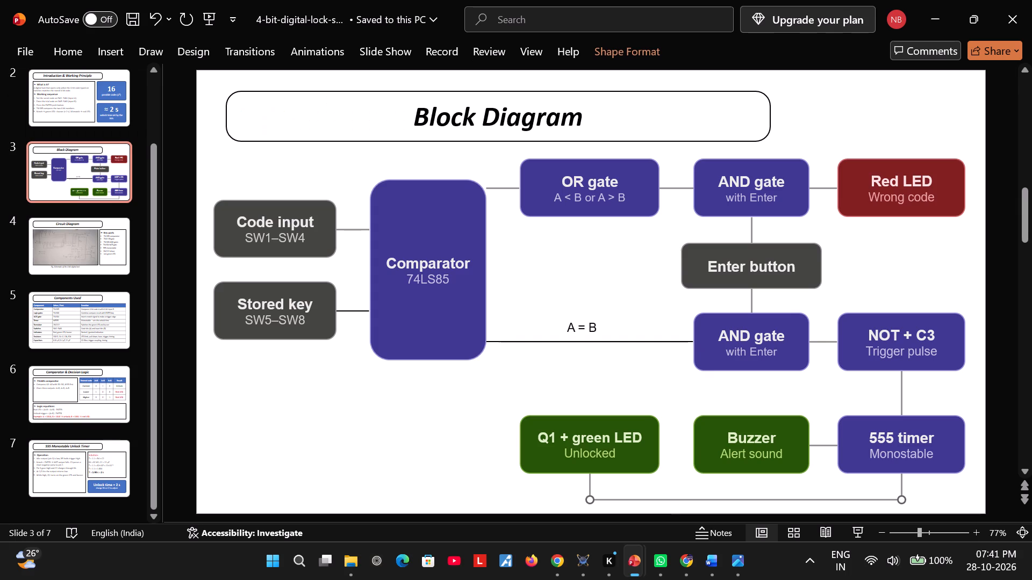
left_click(612, 43)
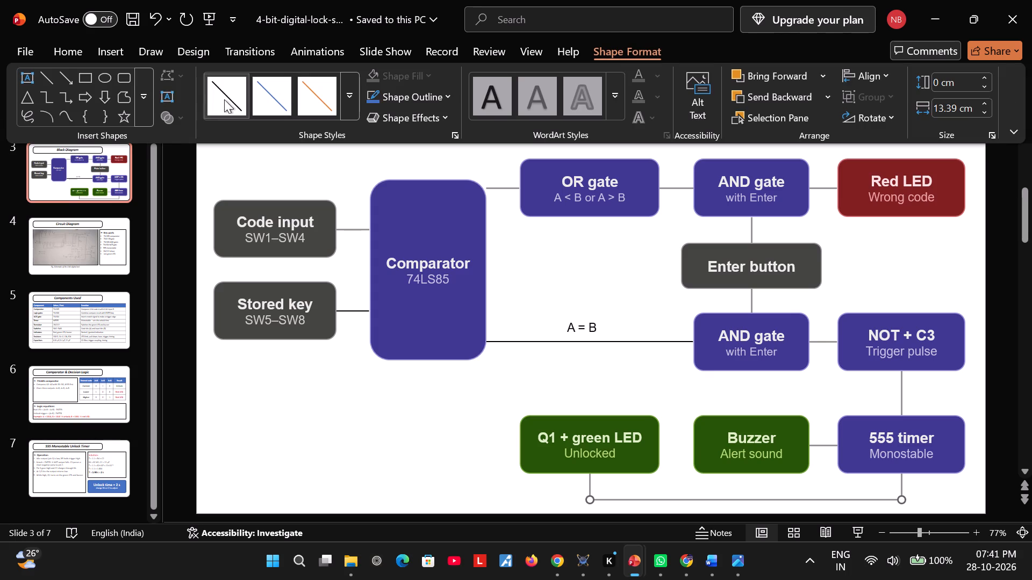
left_click(343, 104)
left_click(227, 241)
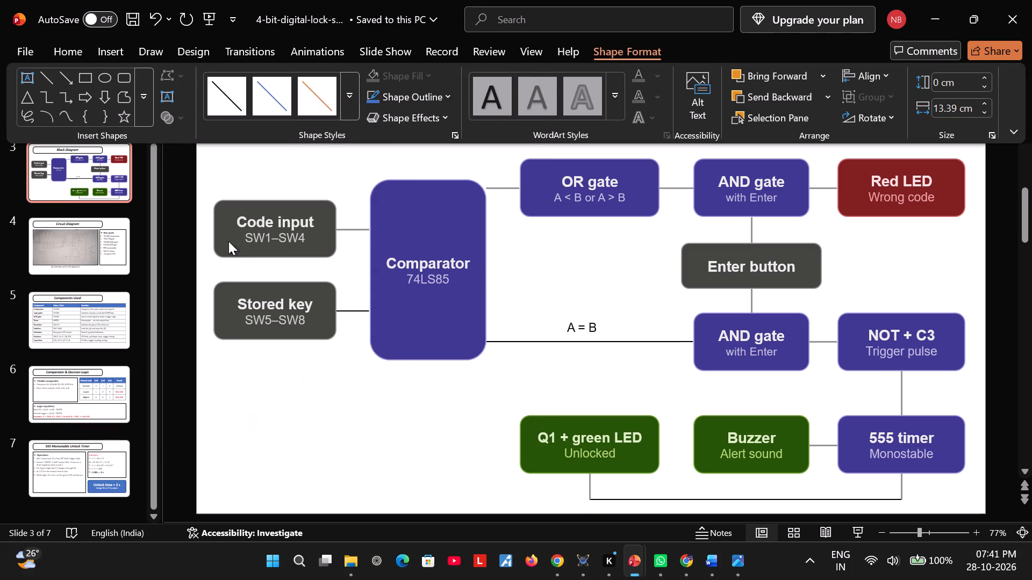
left_click(614, 283)
left_click(657, 293)
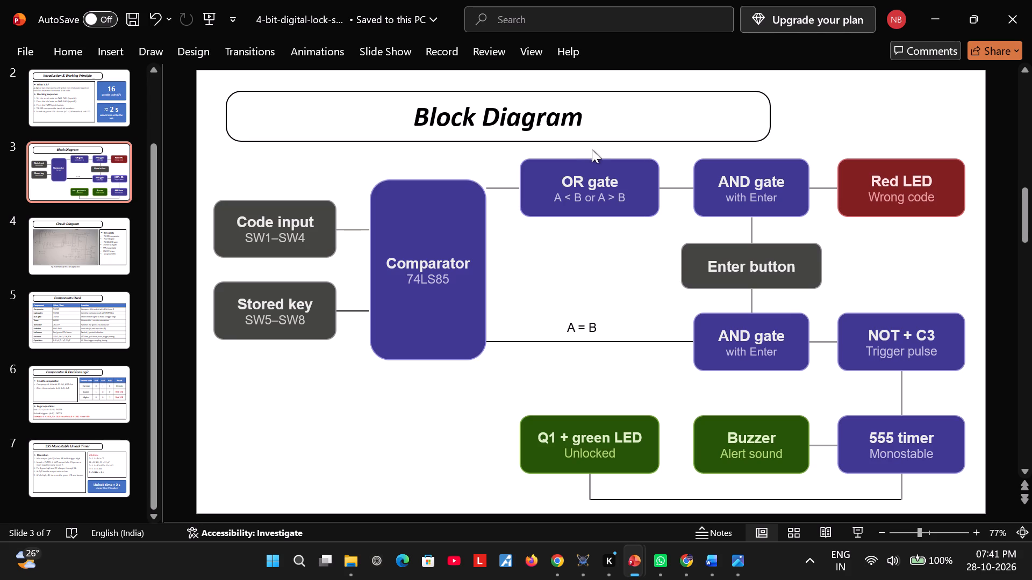
Set the fill of the 4-Bit Comparator box on slide 1 to black.
left_click(80, 325)
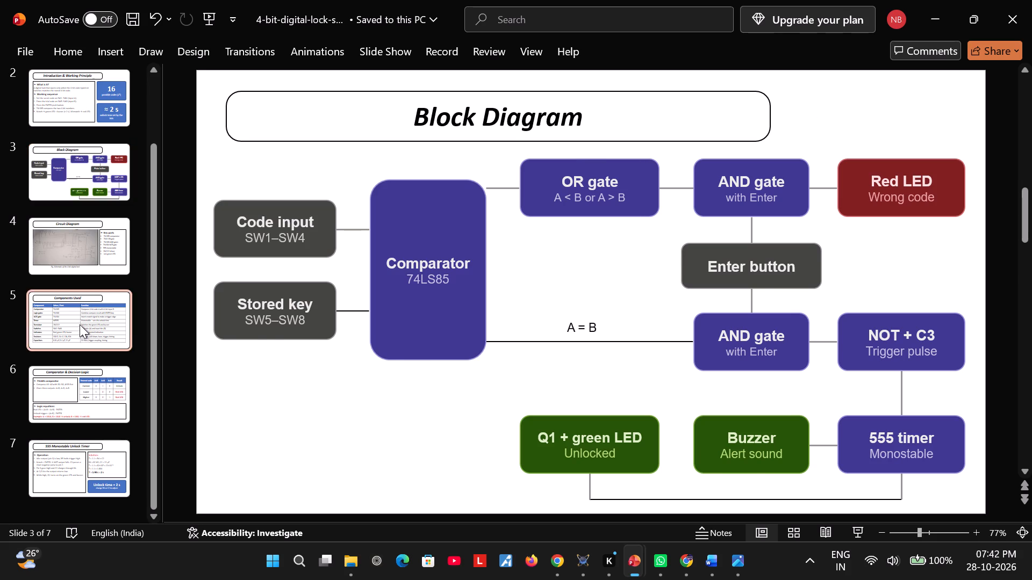
scroll(111, 215, "up", 3)
left_click(113, 114)
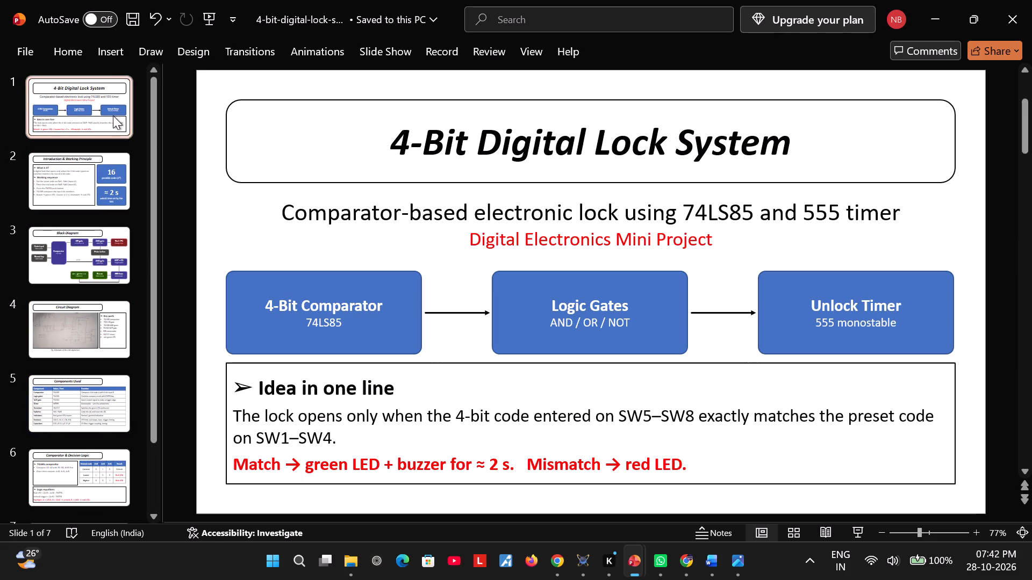
left_click(399, 324)
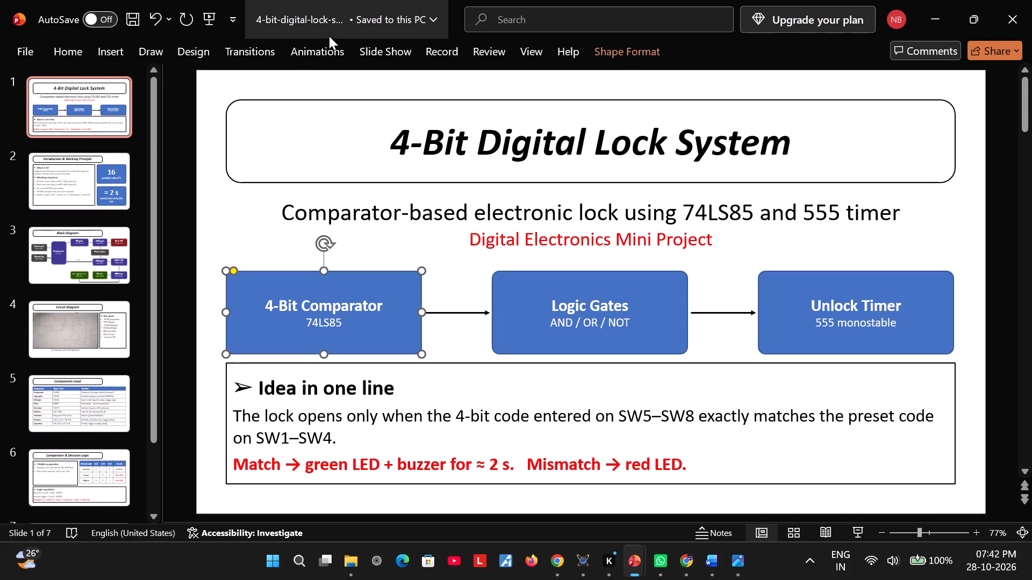
left_click(621, 61)
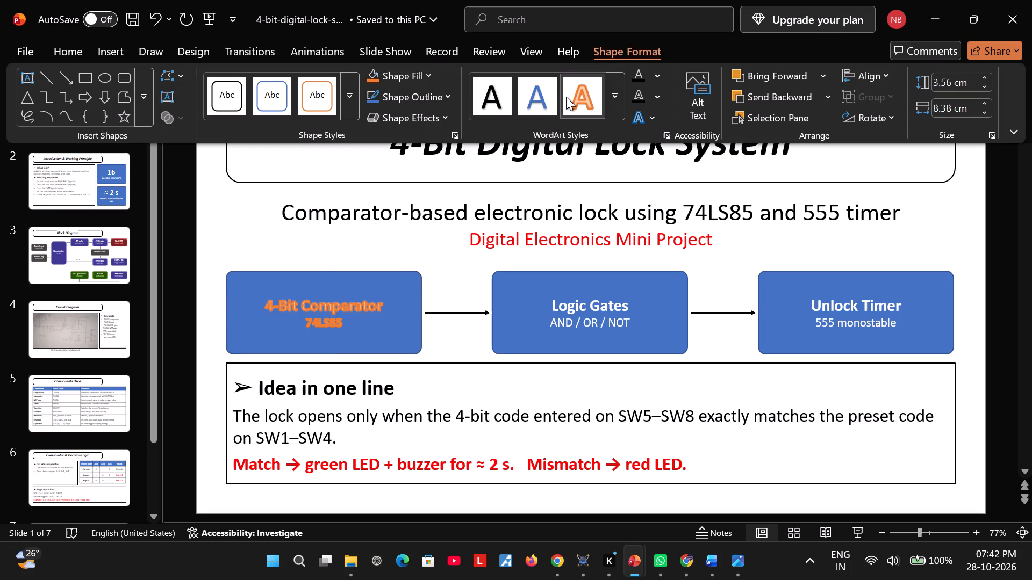
left_click(407, 75)
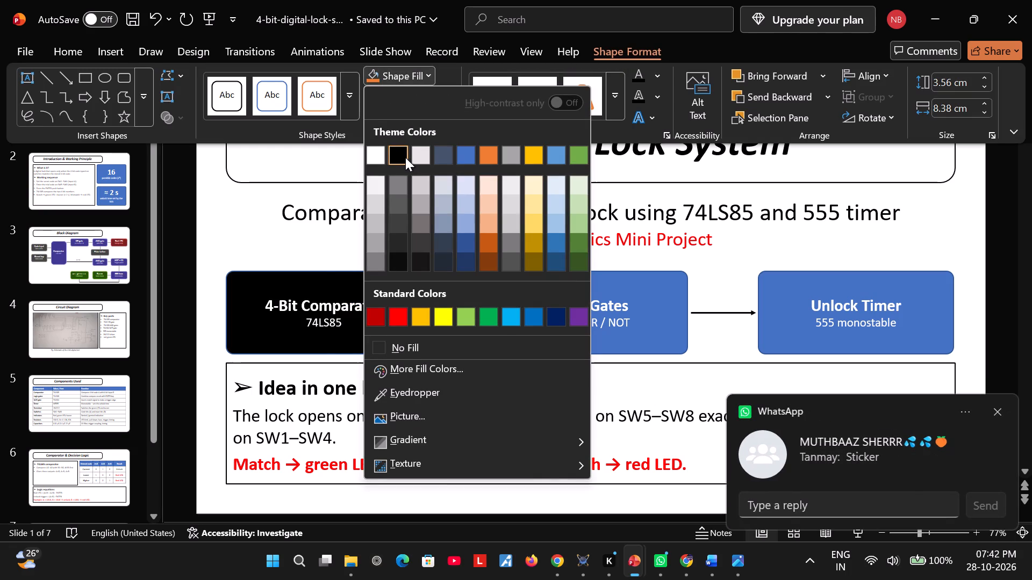
left_click(400, 157)
left_click(277, 237)
Set the fill of the Logic Gates box on slide 1 to black.
left_click(598, 282)
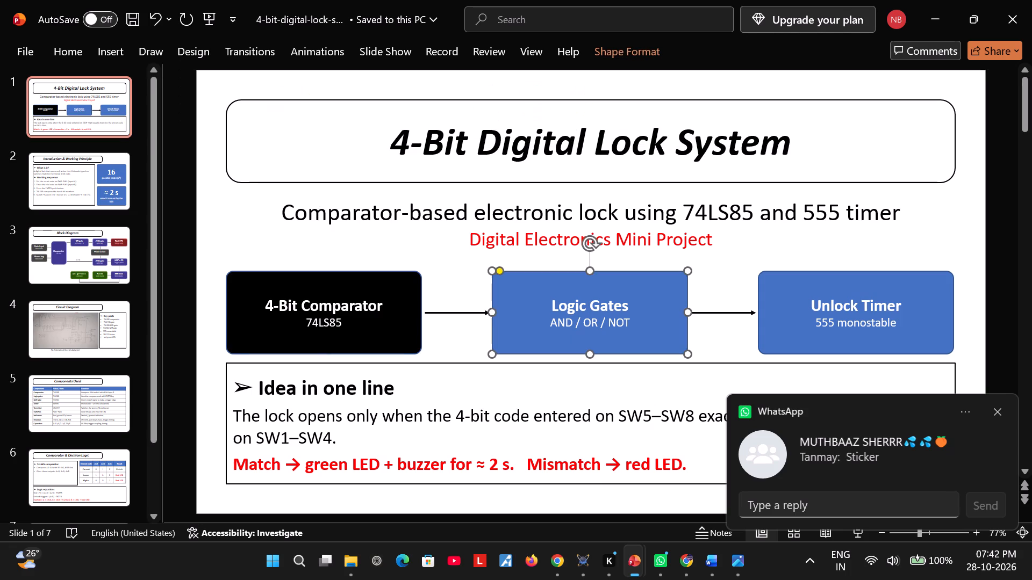
left_click(606, 59)
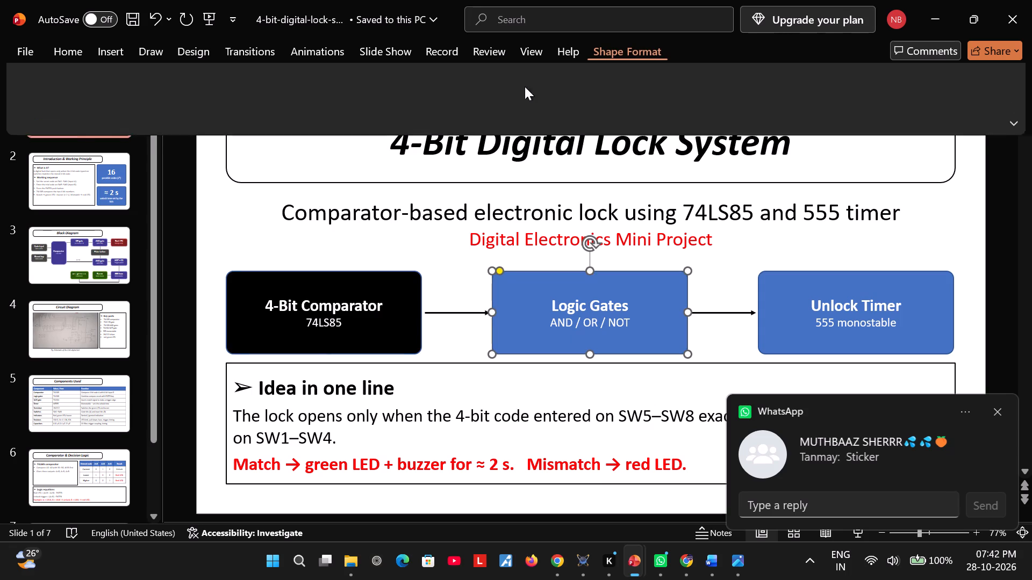
left_click(389, 70)
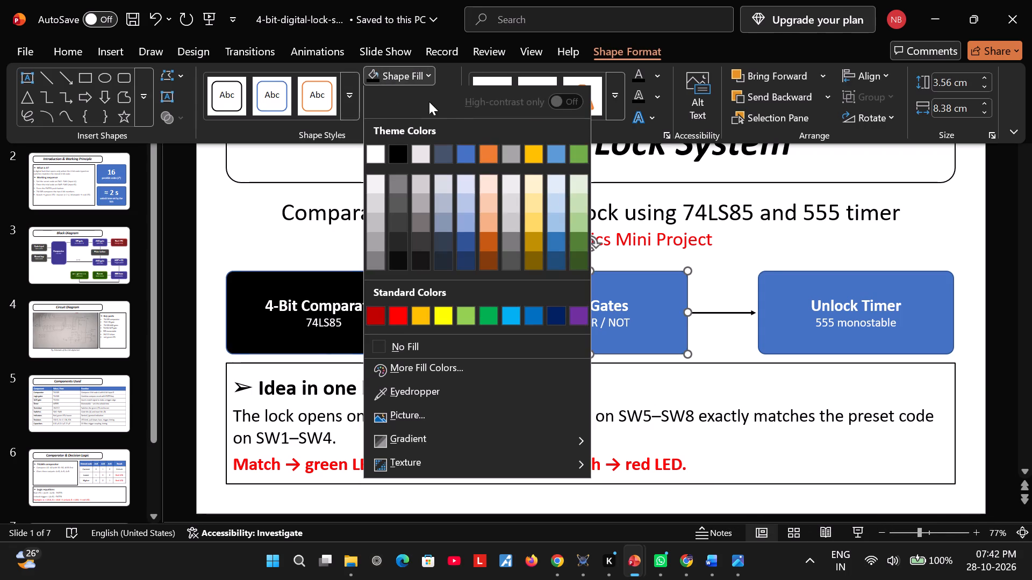
left_click(404, 160)
Set the fill of the Unlock Timer box on slide 1 to black.
double_click(787, 284)
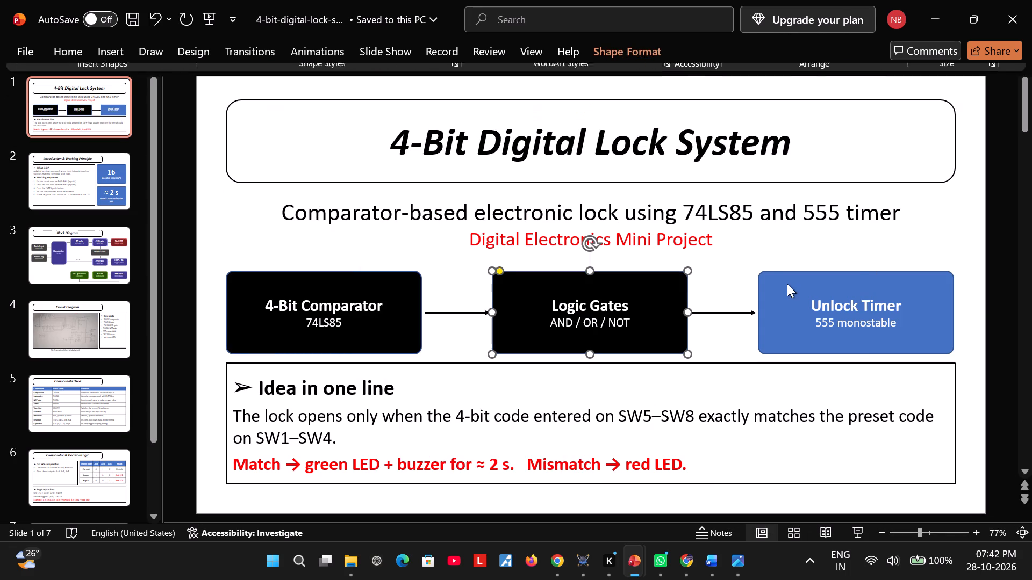
left_click(643, 52)
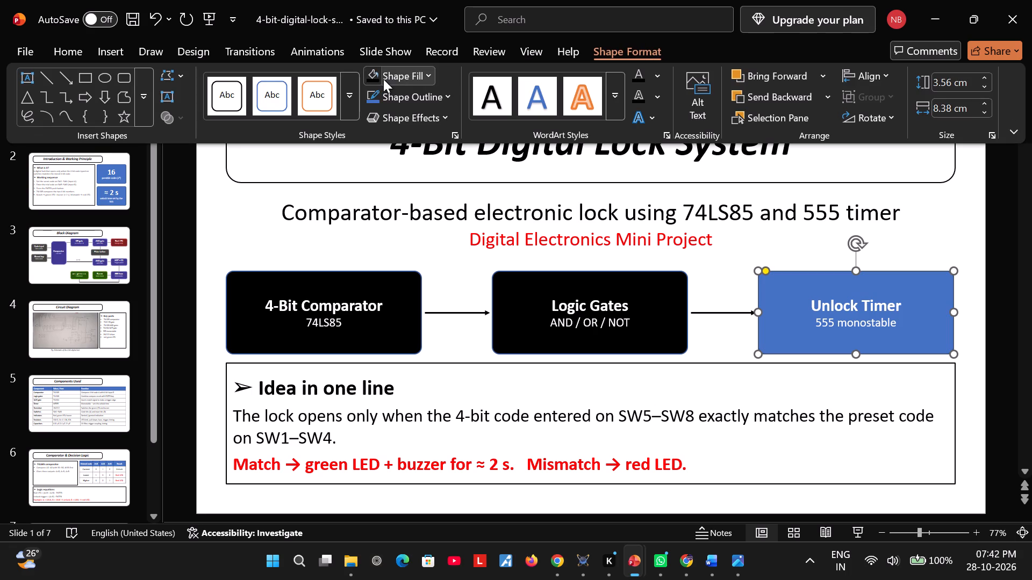
left_click(375, 74)
left_click(453, 260)
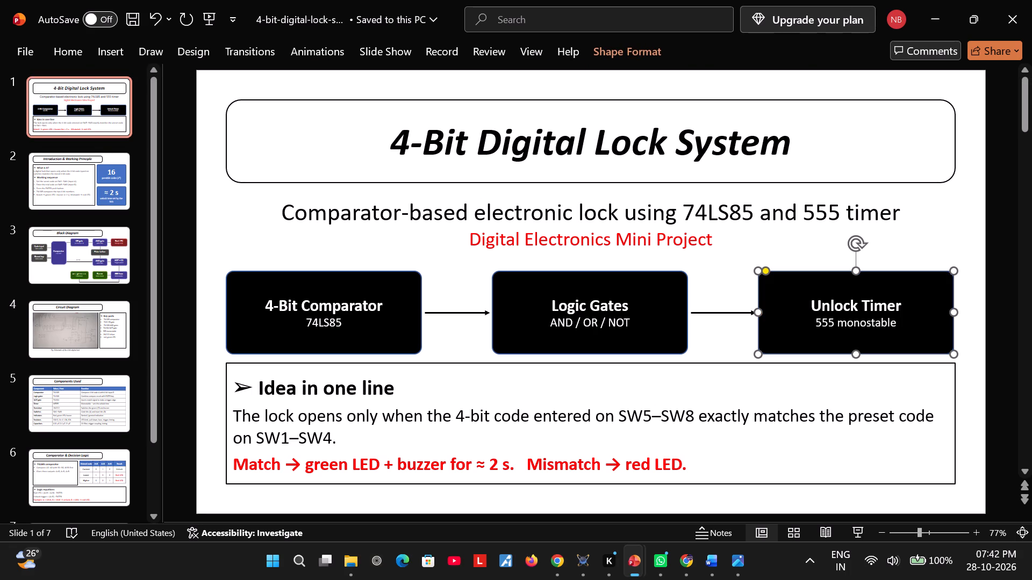
Set the fill of the "16 possible codes" box on slide 2 to black, keeping its white text.
left_click(85, 180)
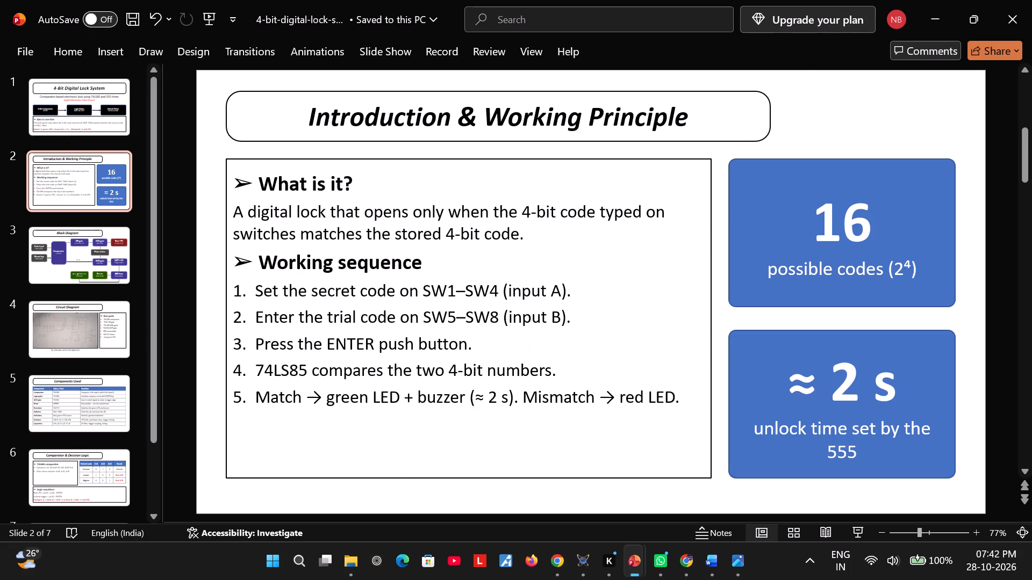
left_click(774, 222)
left_click(629, 54)
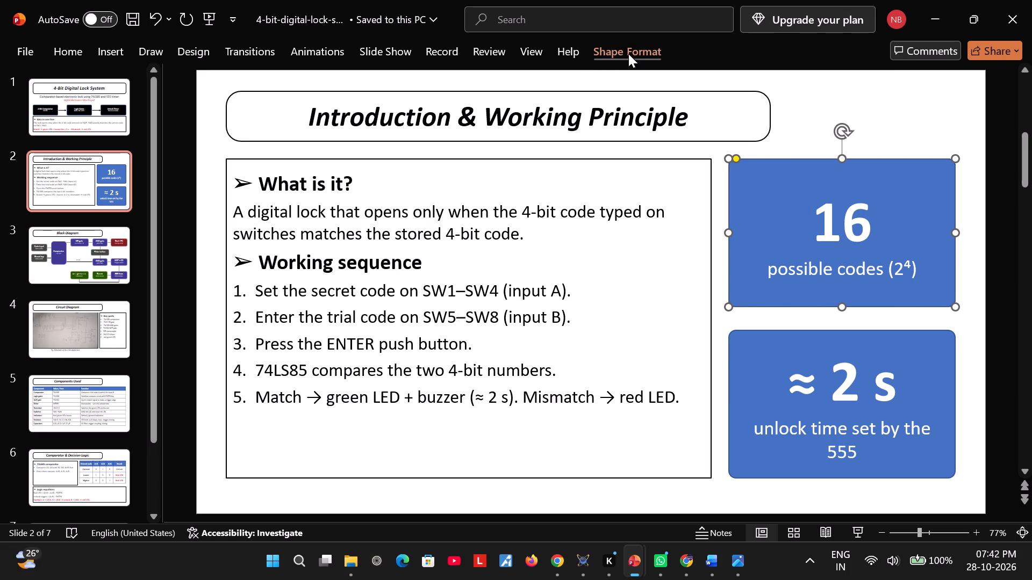
left_click(233, 105)
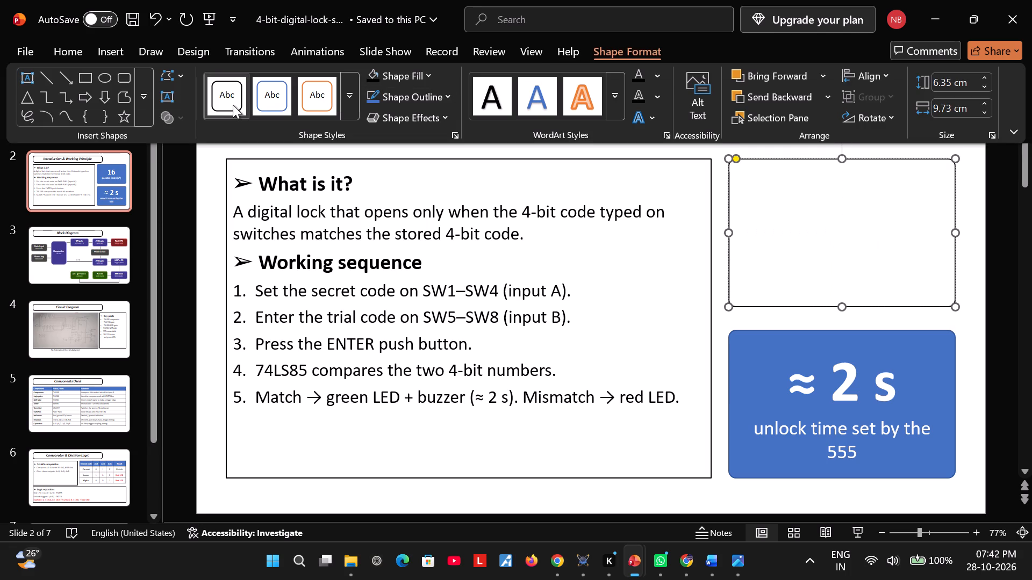
key("ctrl+z")
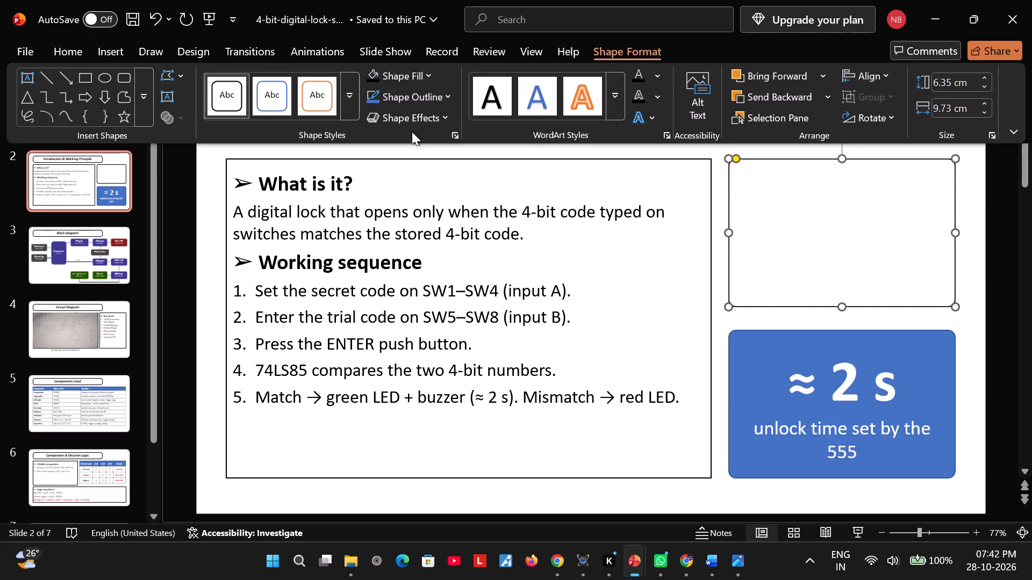
left_click(372, 71)
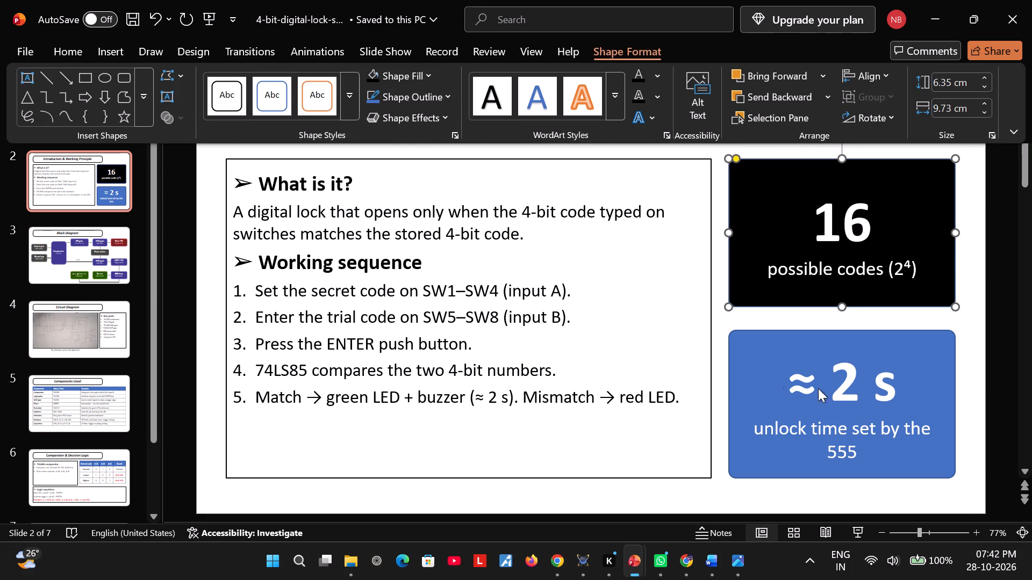
Set the fill of the "≈ 2 s unlock time" box on slide 2 to black.
double_click(758, 366)
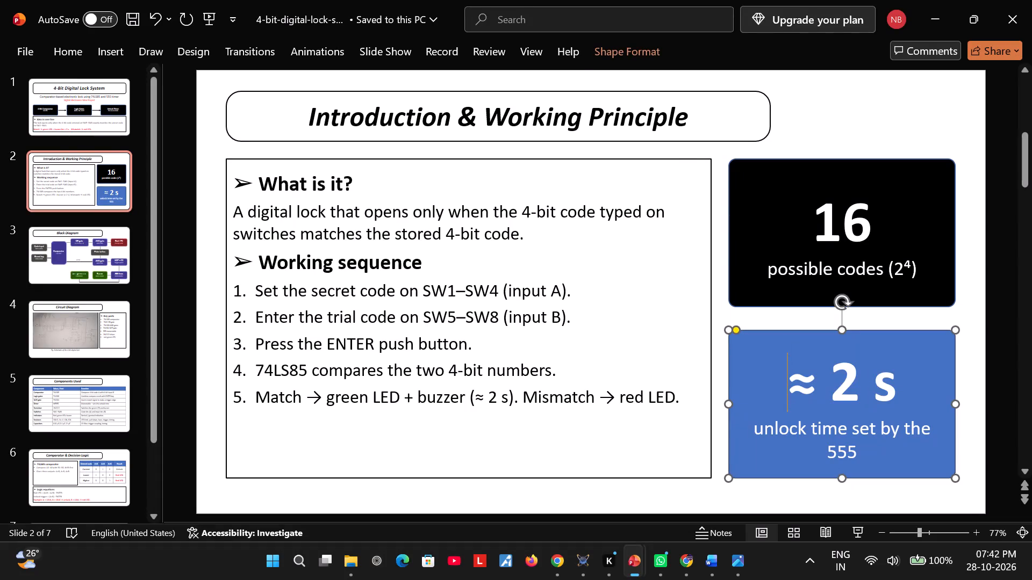
left_click(631, 45)
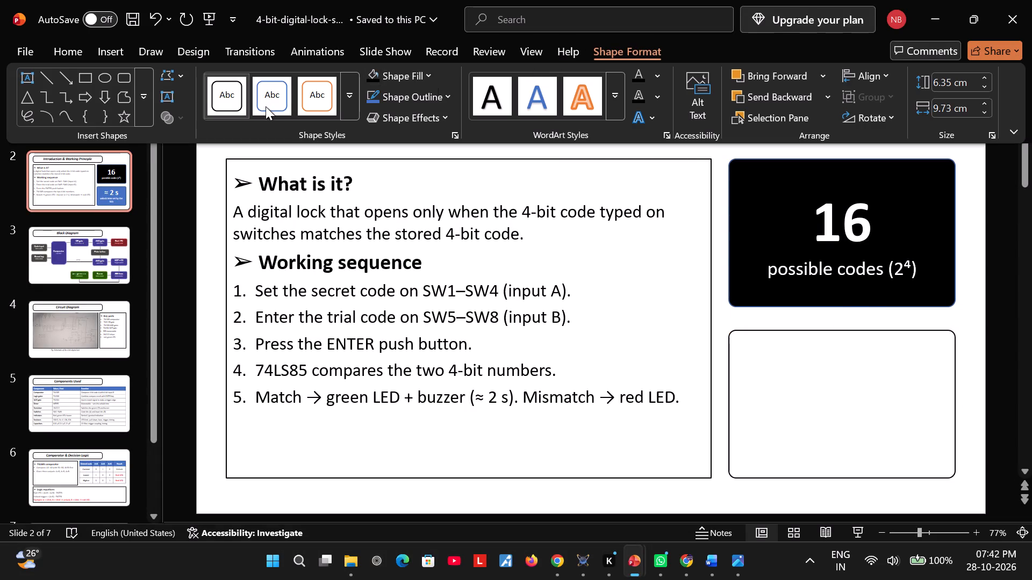
left_click(370, 71)
left_click(637, 329)
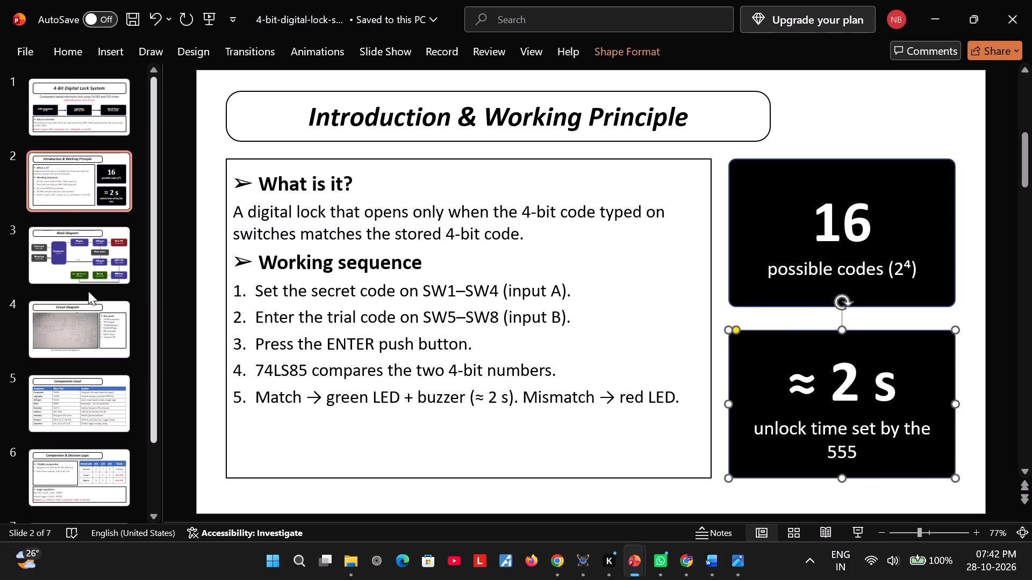
Look through slides 1 to 7 to check for elements that still need recolouring.
left_click(73, 159)
left_click(94, 93)
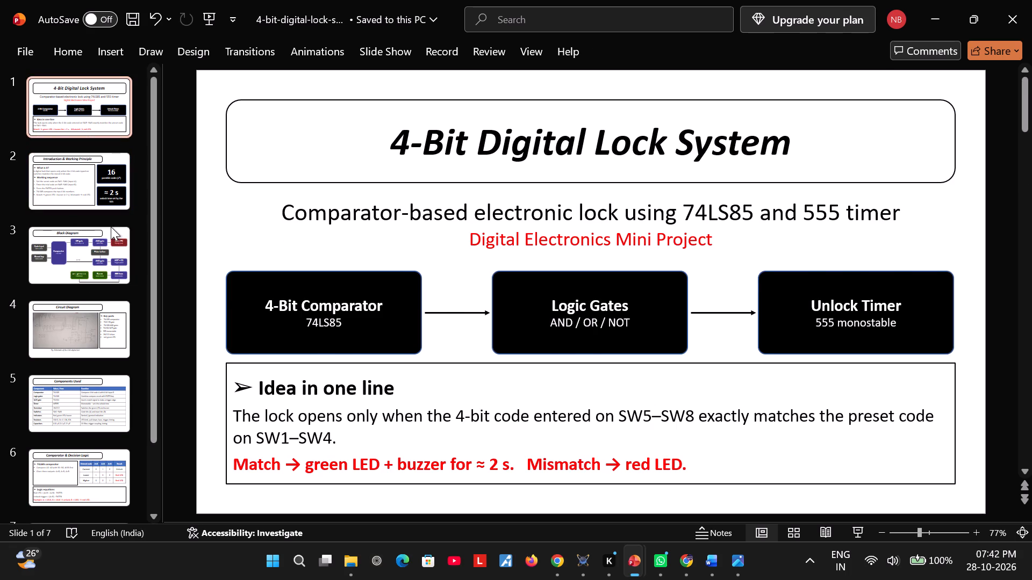
left_click(111, 227)
left_click(105, 184)
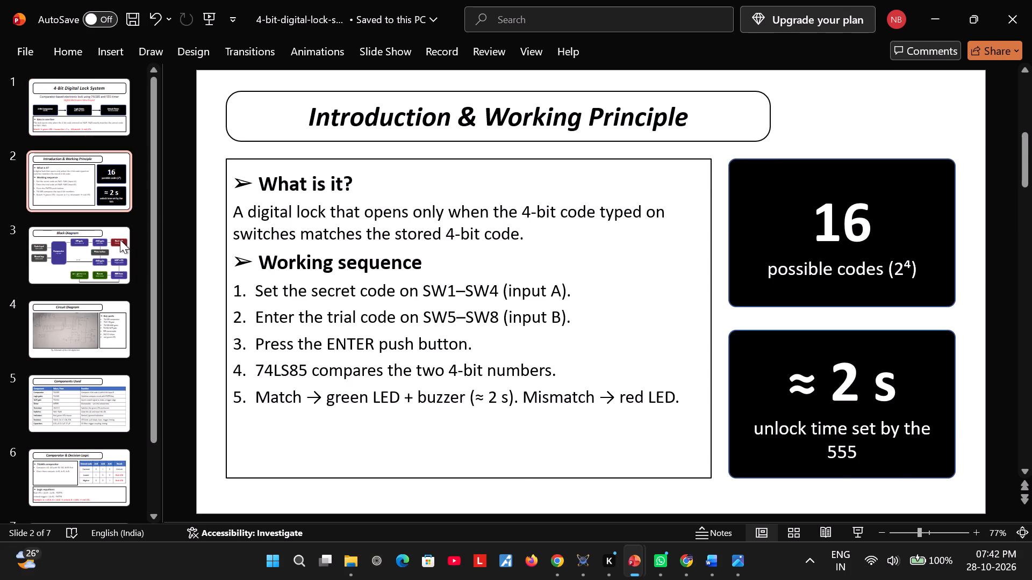
left_click(102, 275)
left_click(75, 323)
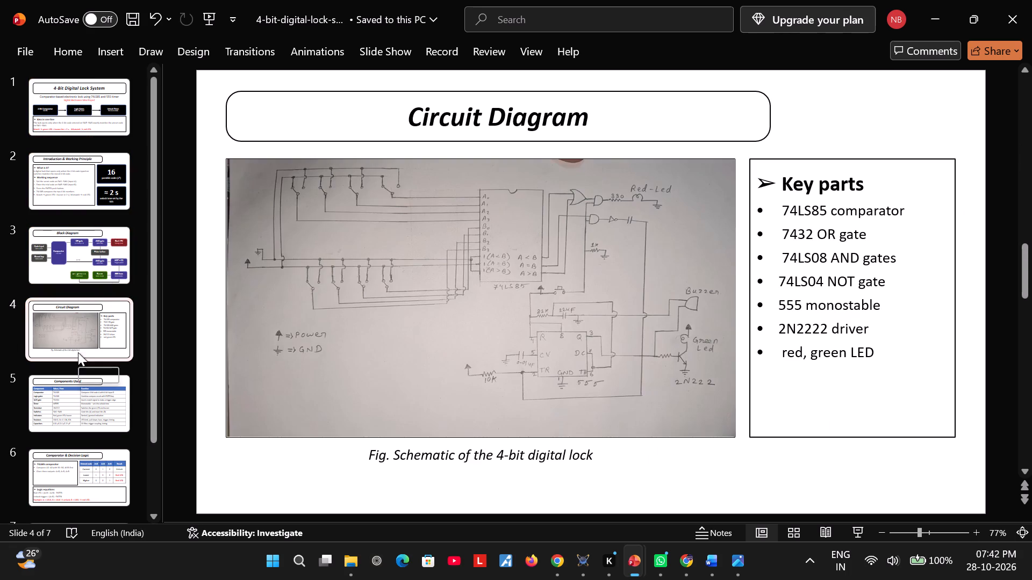
left_click(69, 394)
scroll(70, 394, "down", 1)
left_click(70, 394)
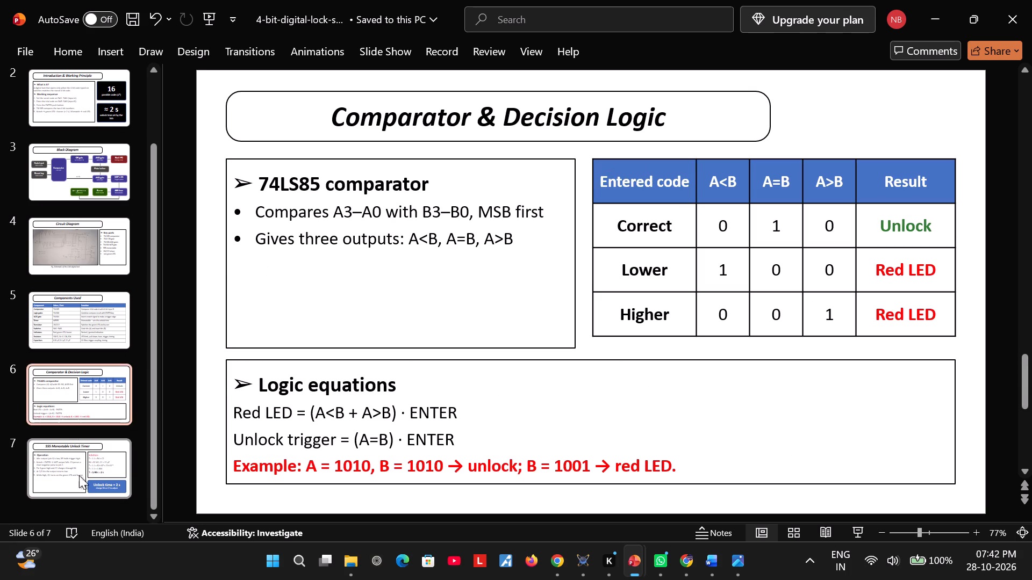
left_click(79, 478)
scroll(78, 468, "down", 2)
scroll(78, 378, "up", 2)
left_click(116, 195)
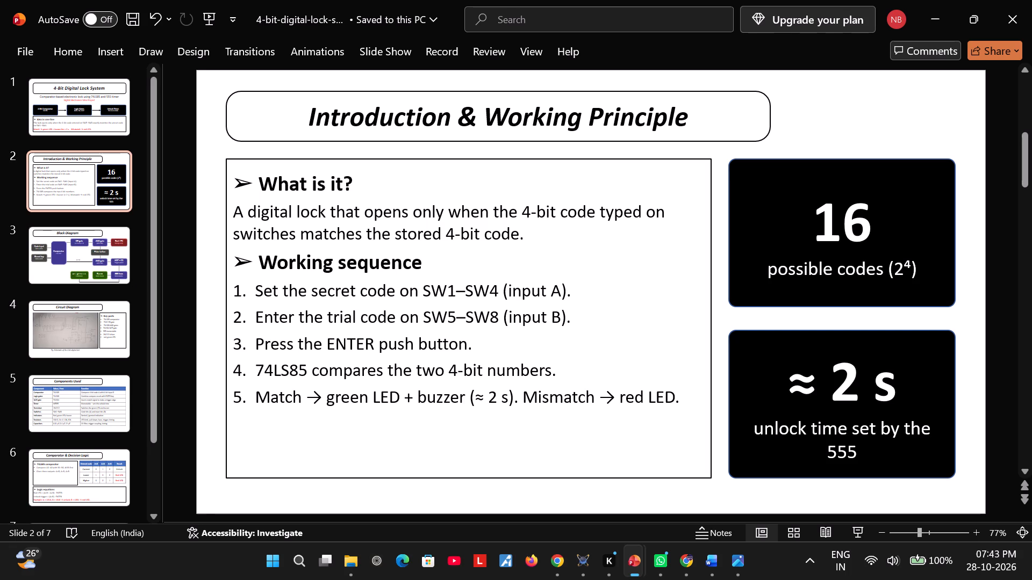
Shade the "Value / Part" header cell of the Components Used table on slide 5 black.
scroll(91, 308, "down", 2)
left_click(99, 333)
left_click(547, 176)
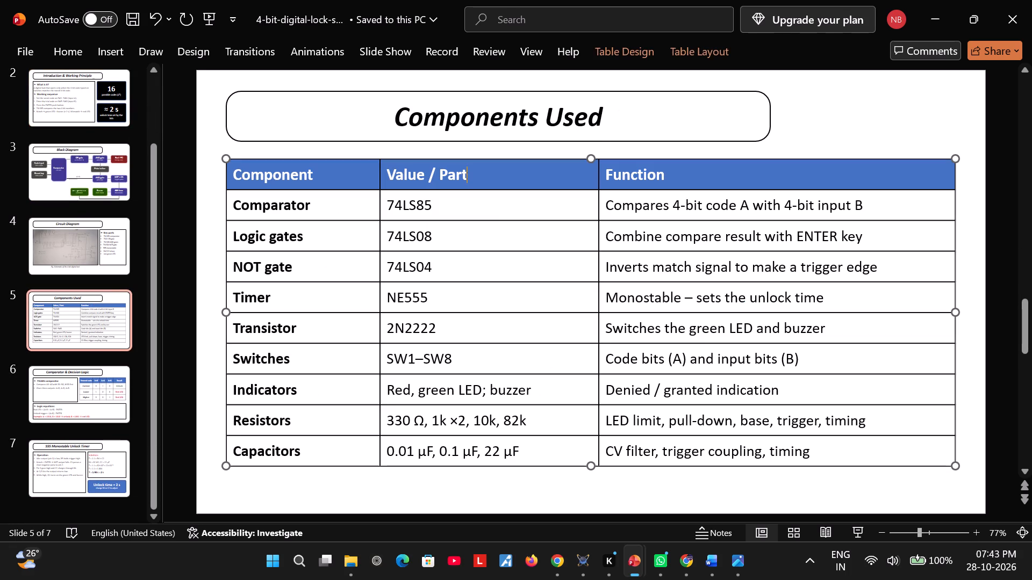
left_click(685, 51)
left_click(626, 53)
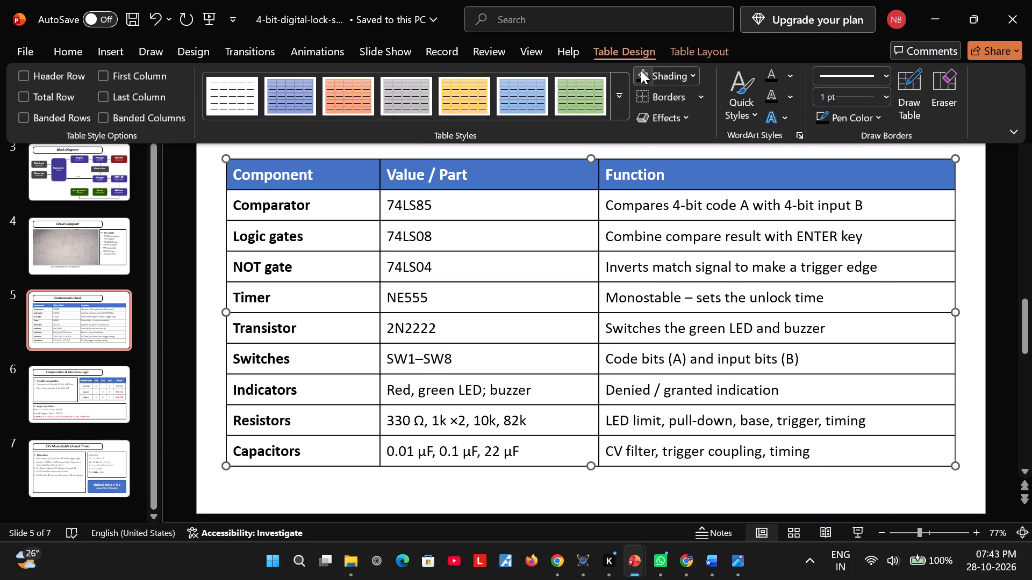
left_click(640, 70)
Shade the "Component" and "Function" header cells of the Components Used table on slide 5 black.
double_click(317, 173)
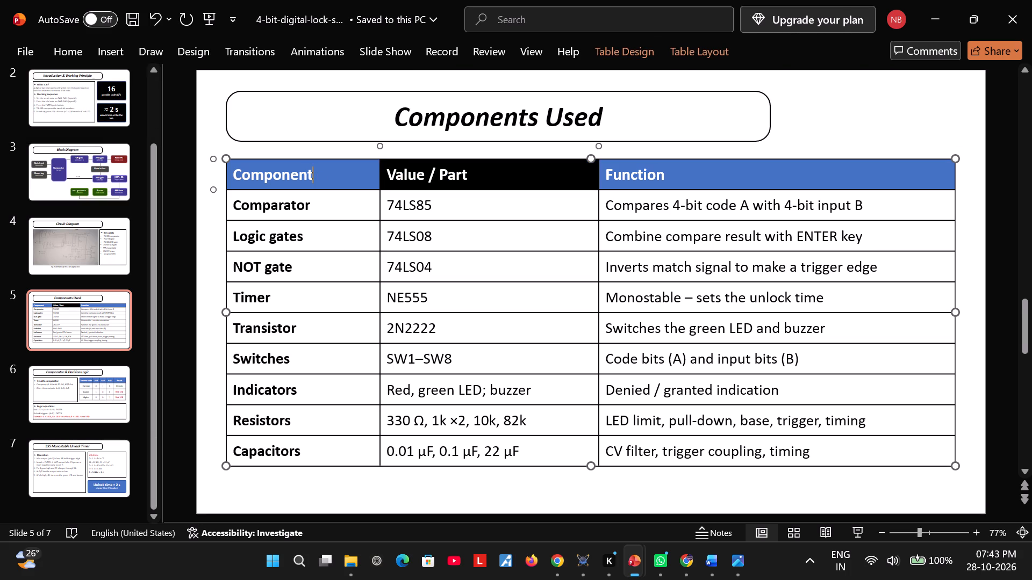
left_click(678, 56)
left_click(634, 51)
left_click(633, 81)
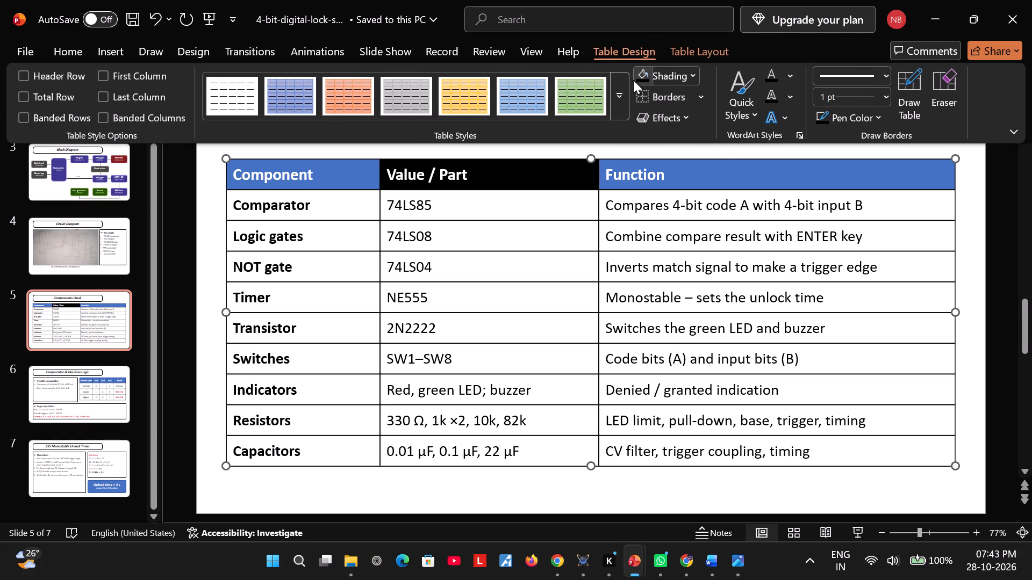
left_click(729, 160)
left_click(726, 169)
left_click(632, 53)
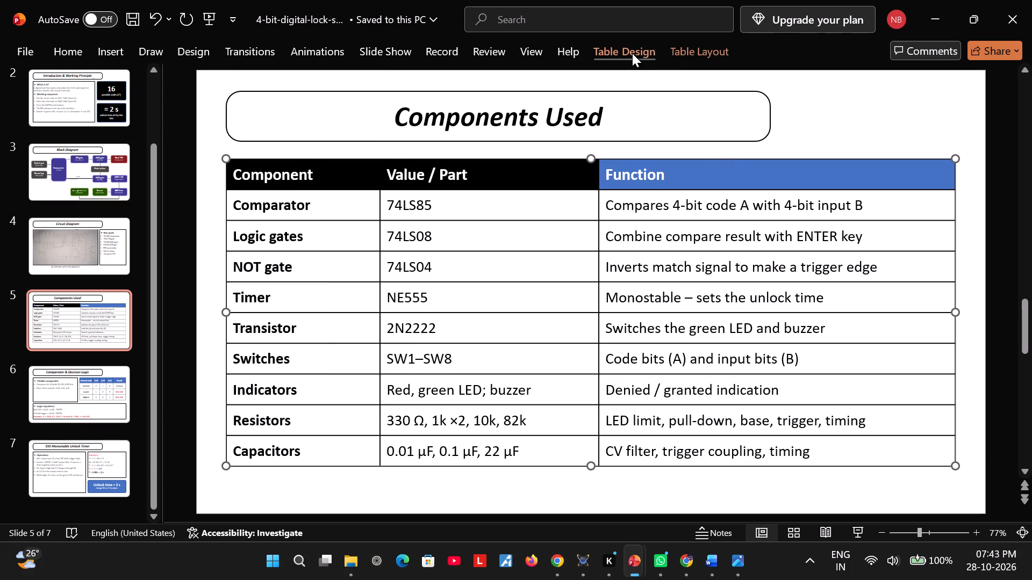
left_click(641, 74)
left_click(513, 275)
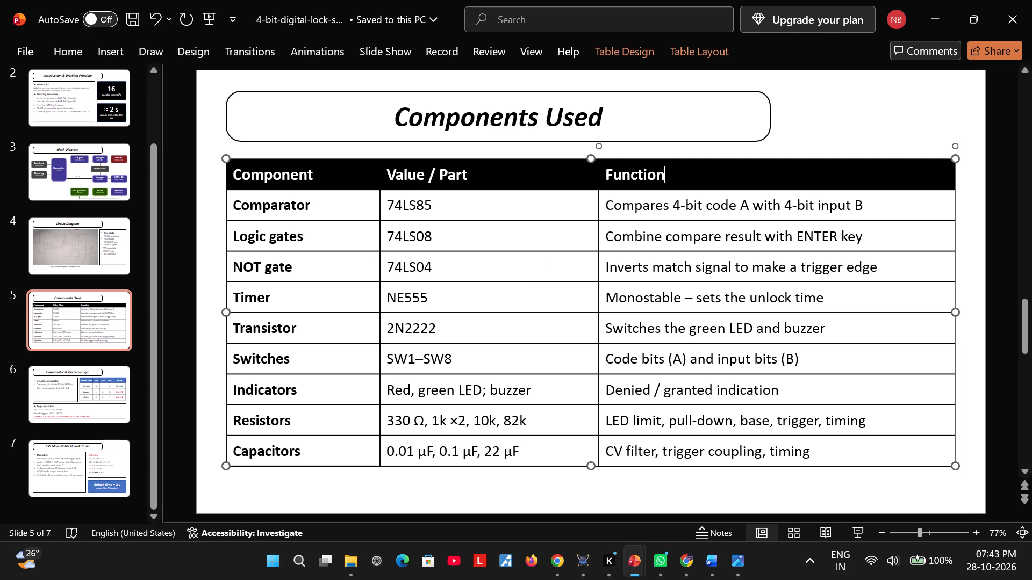
left_click(835, 102)
Shade the "Entered code" and "A<B" header cells of the table on slide 6 black.
scroll(113, 356, "down", 2)
left_click(95, 392)
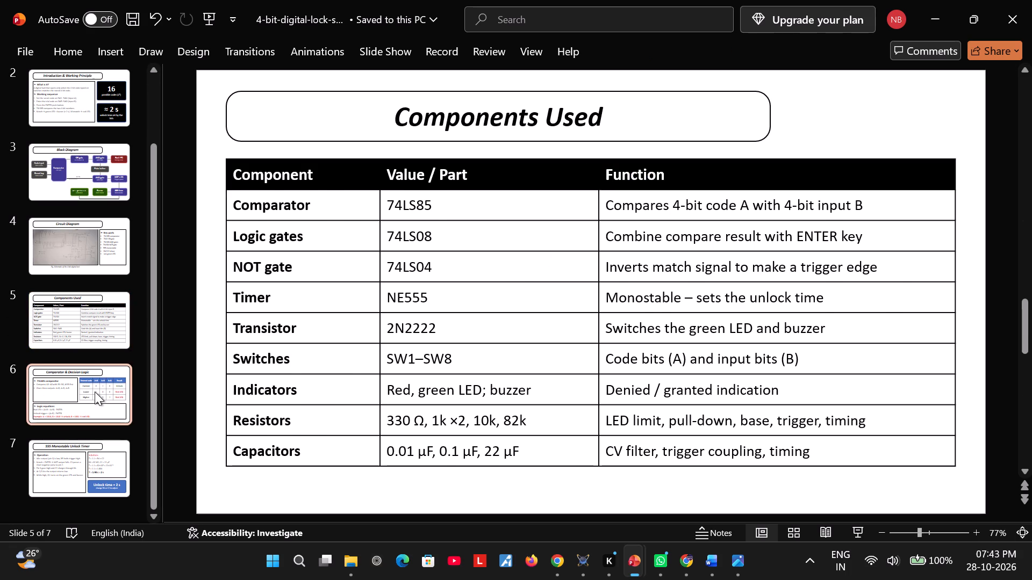
left_click(641, 193)
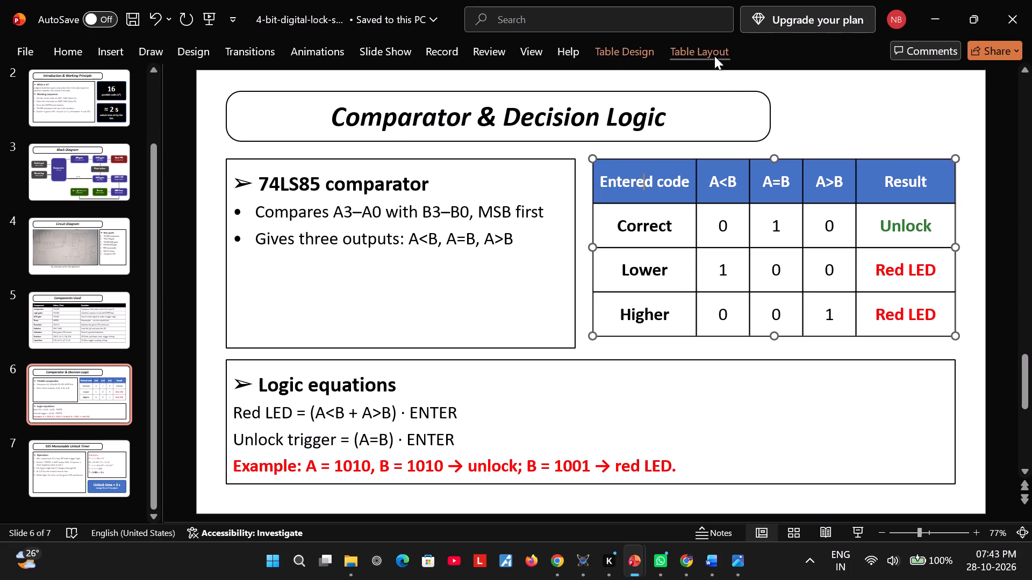
left_click(612, 59)
left_click(647, 69)
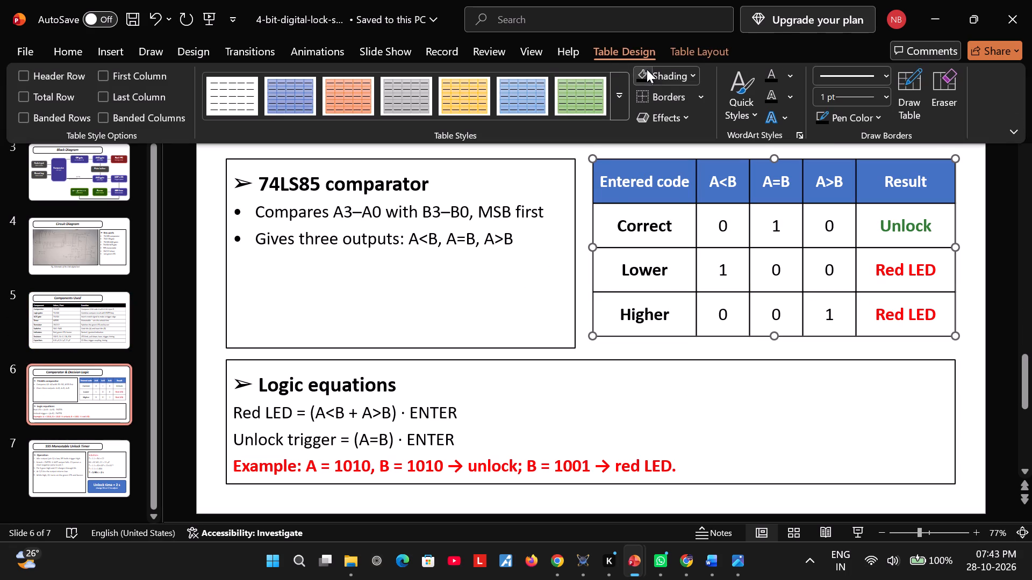
double_click(713, 185)
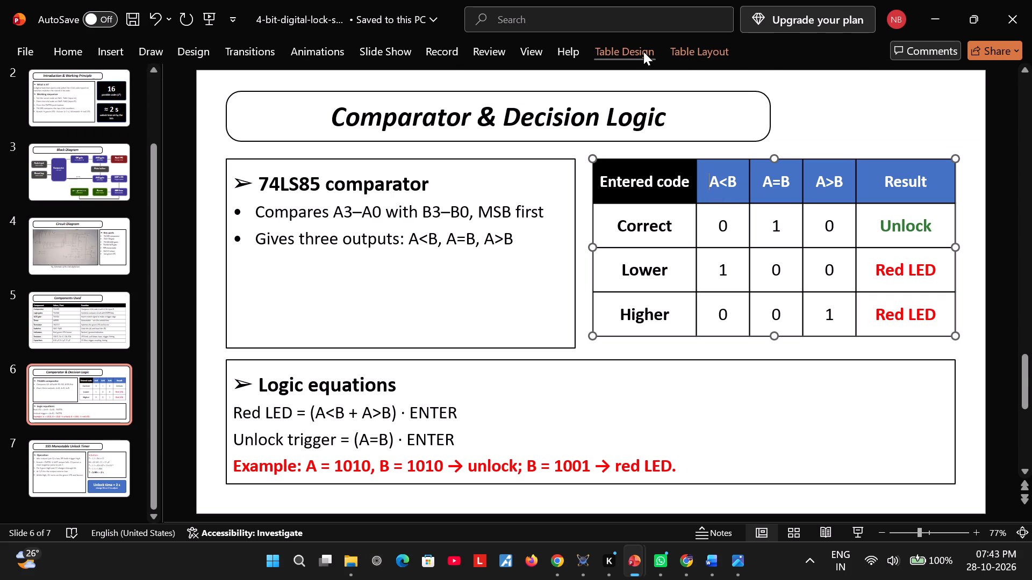
left_click(643, 52)
left_click(647, 79)
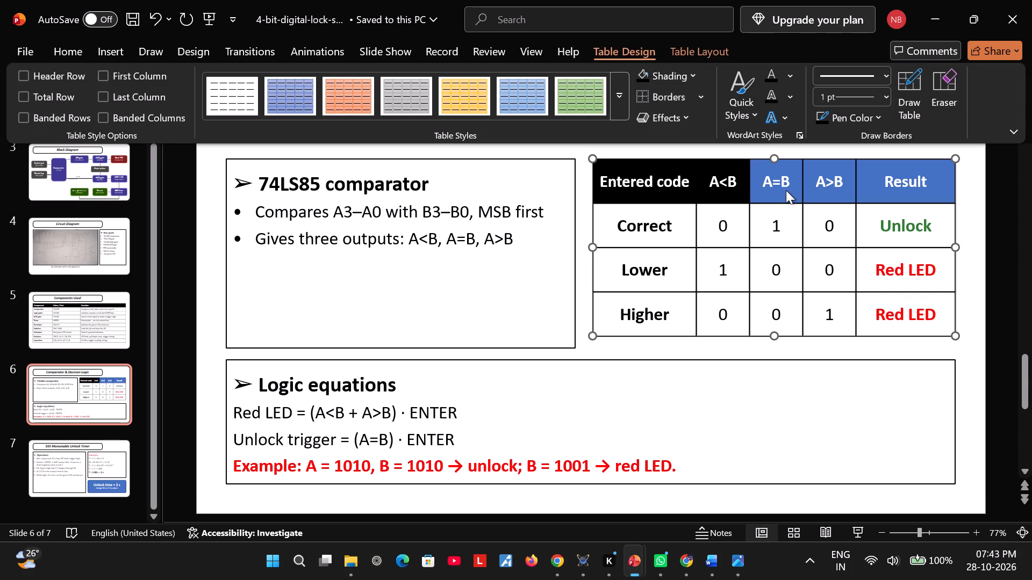
Shade the "A=B", "A>B" and "Result" header cells of the table on slide 6 black.
double_click(786, 190)
left_click(656, 49)
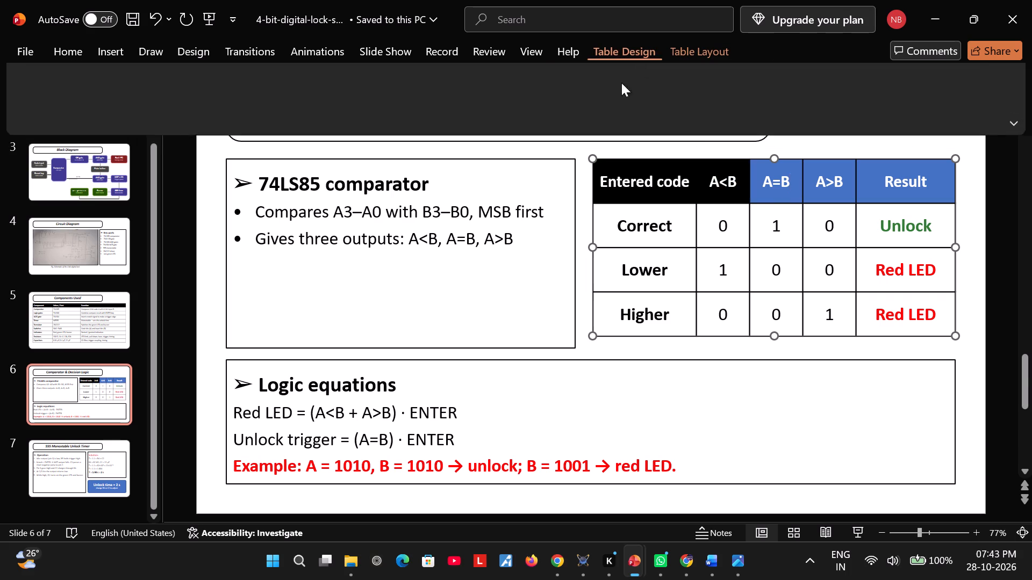
left_click(643, 77)
double_click(828, 191)
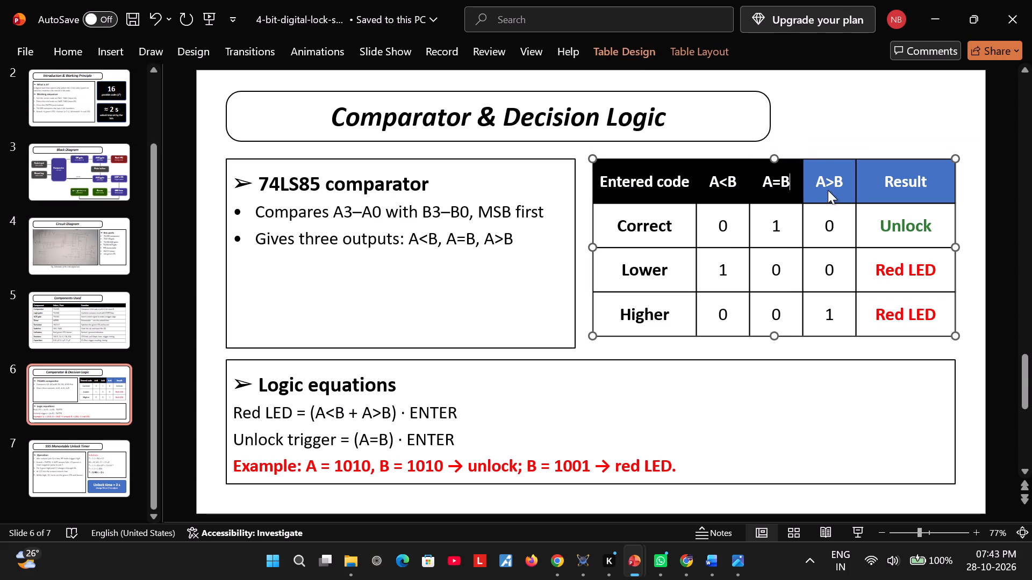
left_click(633, 52)
left_click(639, 78)
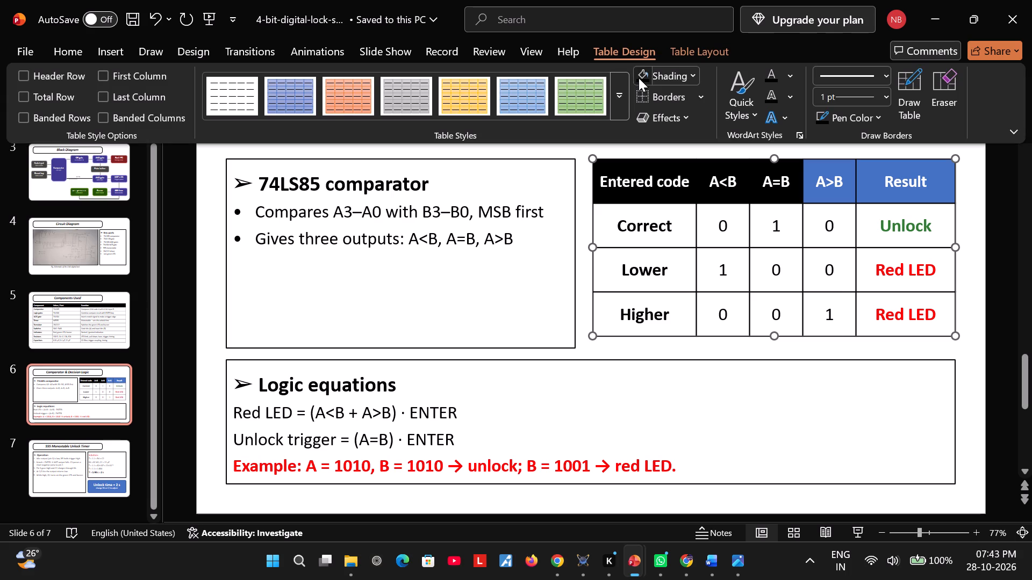
double_click(869, 179)
left_click(648, 56)
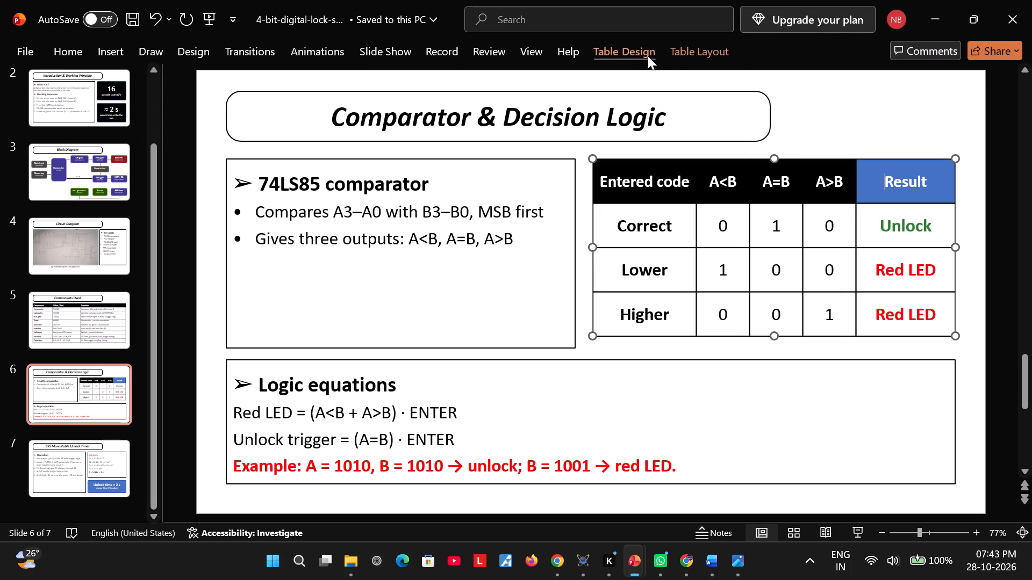
left_click(638, 78)
left_click(721, 409)
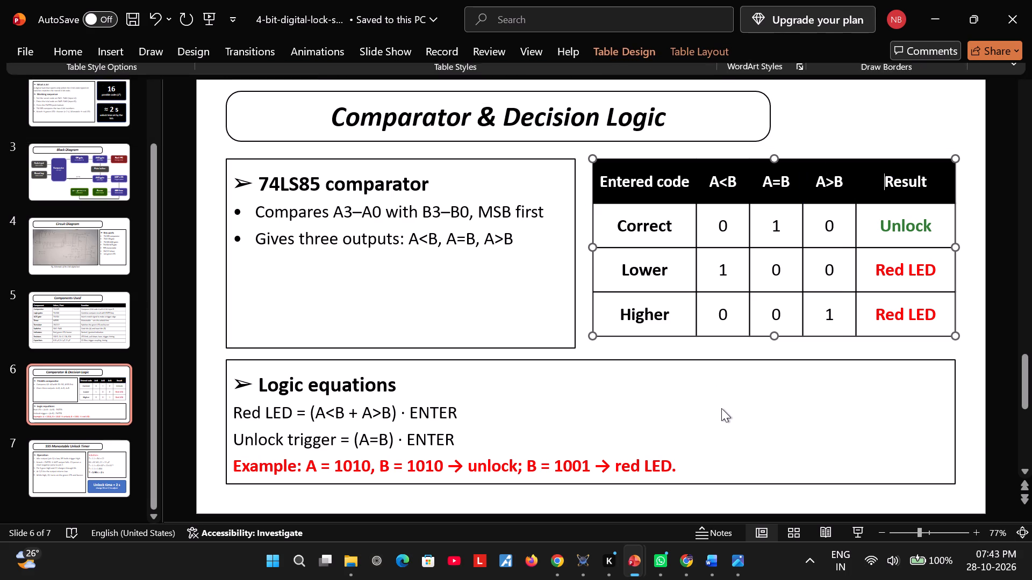
Set the fill of the "Unlock time ≈ 2 s" box on slide 7 to black.
scroll(94, 364, "down", 2)
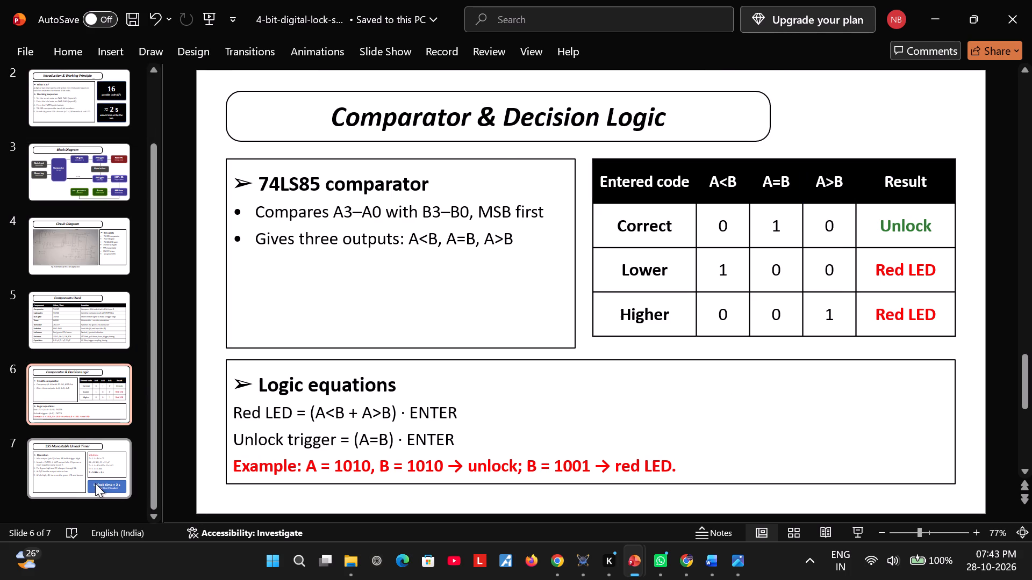
left_click(95, 482)
left_click(686, 402)
left_click(620, 48)
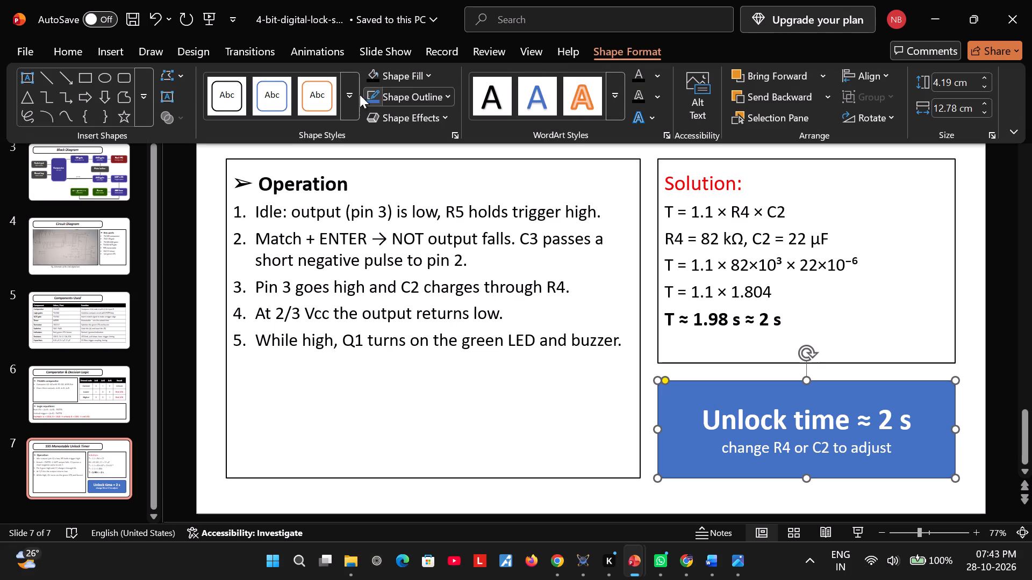
left_click(379, 75)
left_click(578, 405)
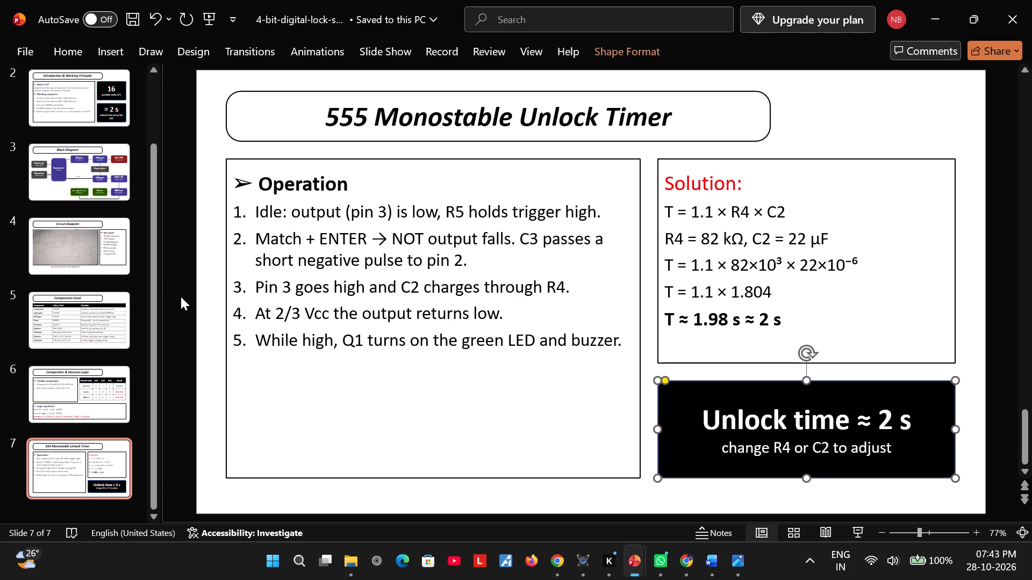
Review slides 1 to 7 to check the black boxes, table headers and overall content.
scroll(62, 307, "up", 4)
left_click(96, 113)
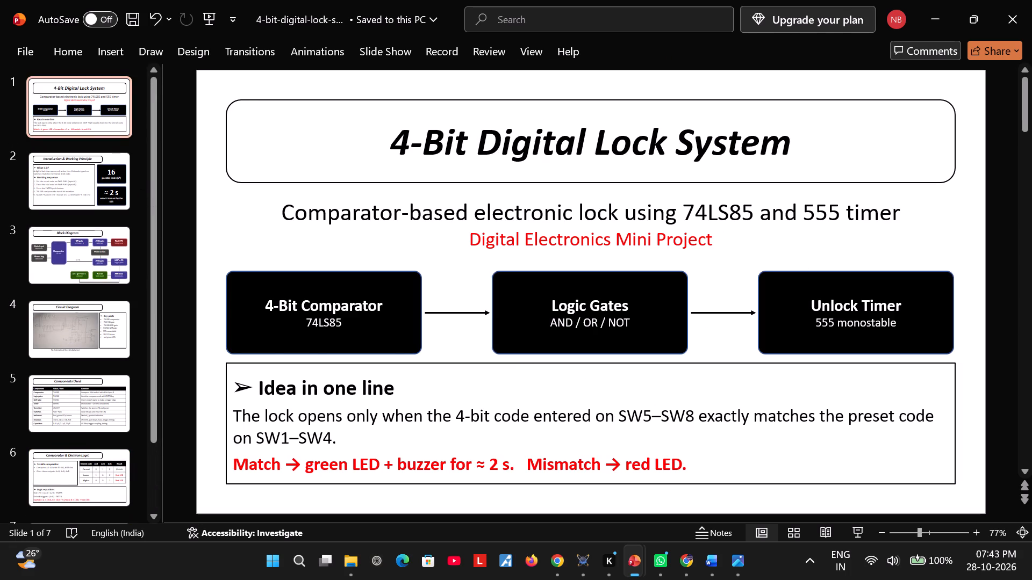
left_click(27, 193)
left_click(56, 283)
left_click(69, 343)
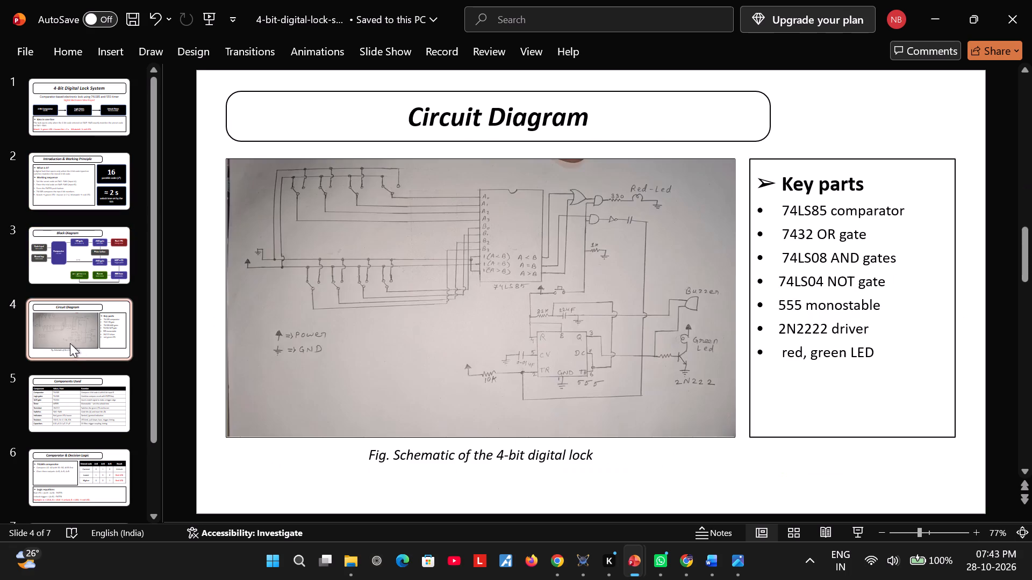
left_click(81, 414)
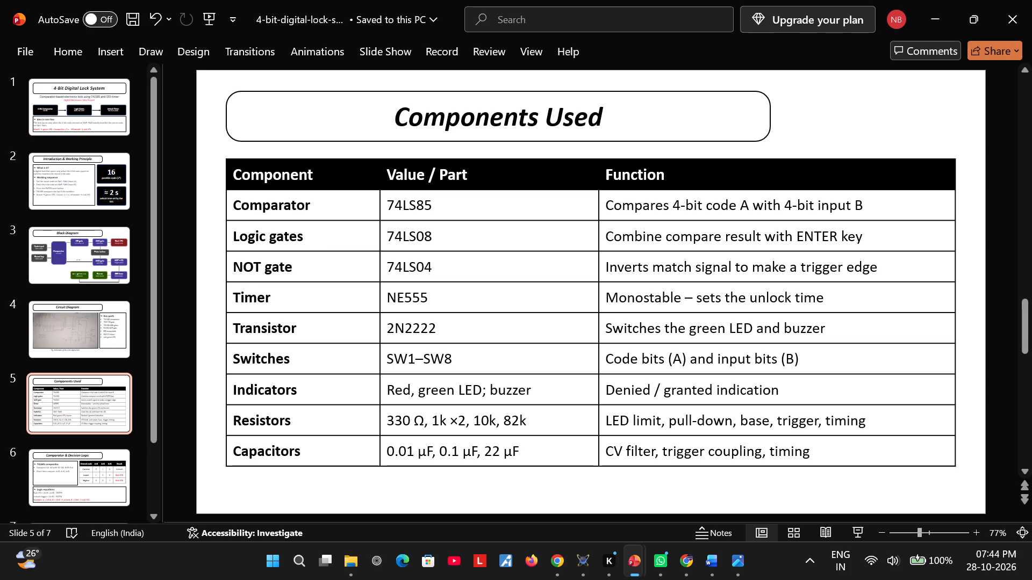
left_click(89, 321)
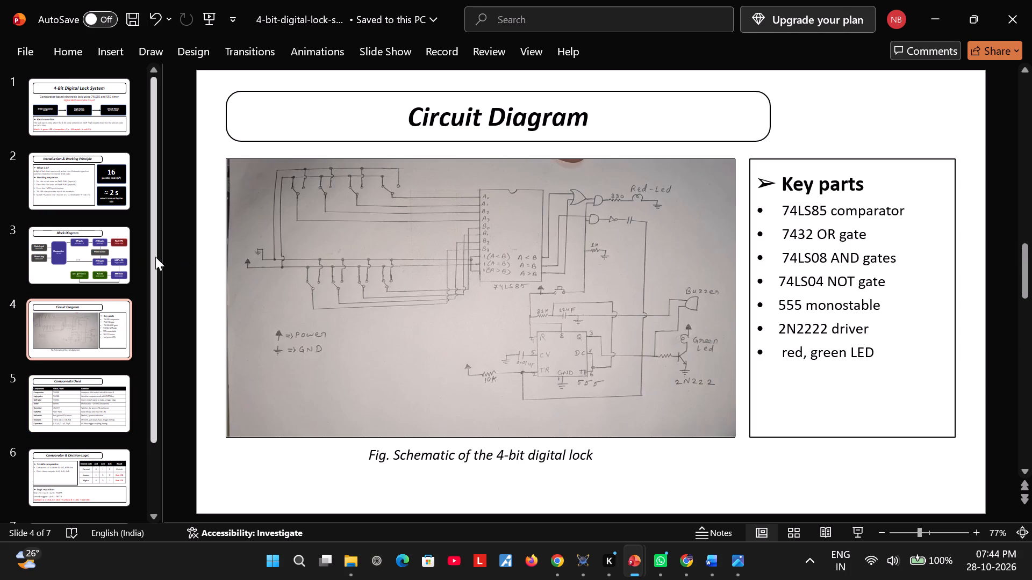
left_click(101, 258)
left_click(111, 330)
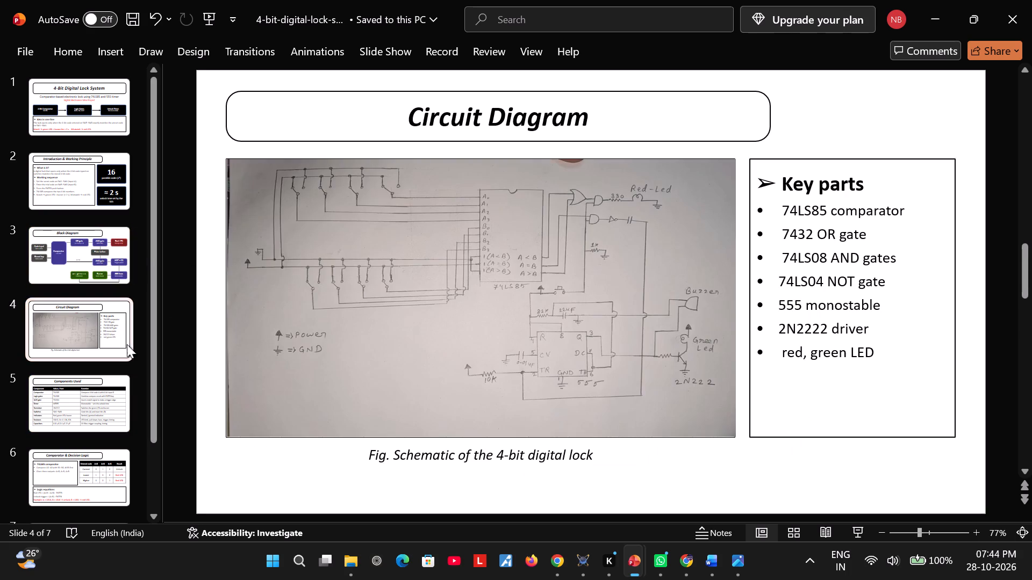
left_click(105, 408)
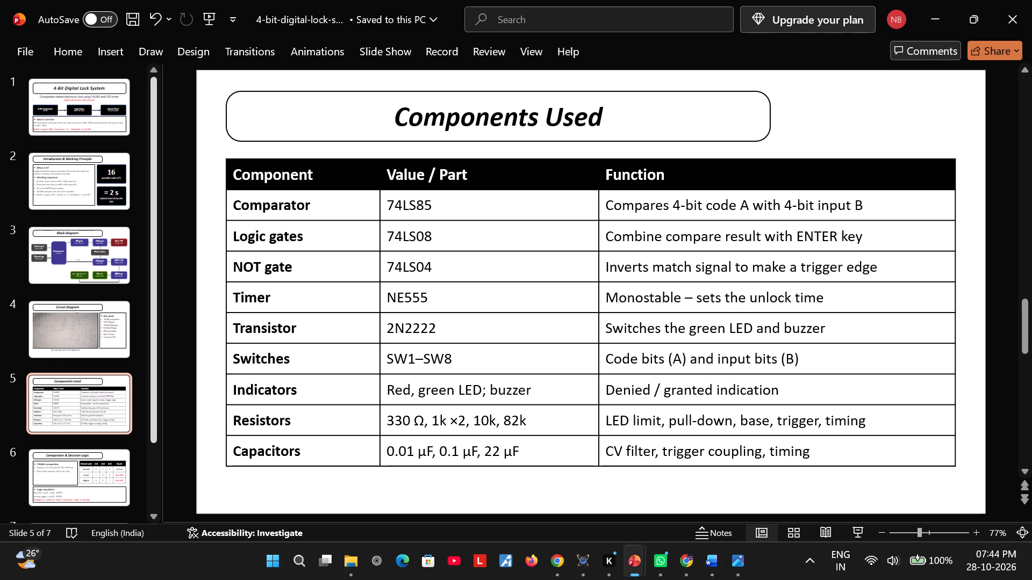
left_click(97, 422)
left_click(115, 475)
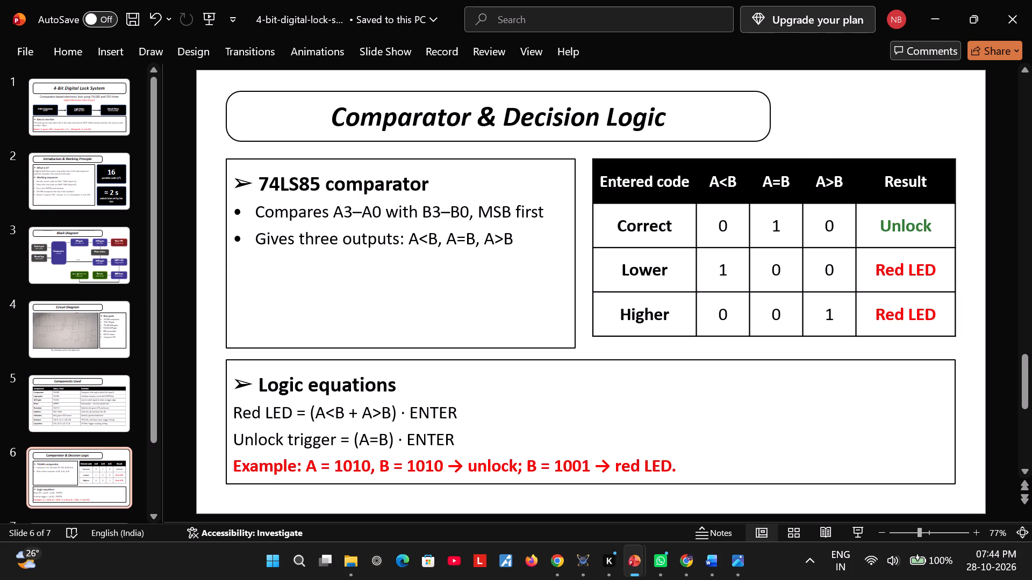
scroll(96, 390, "down", 3)
left_click(99, 463)
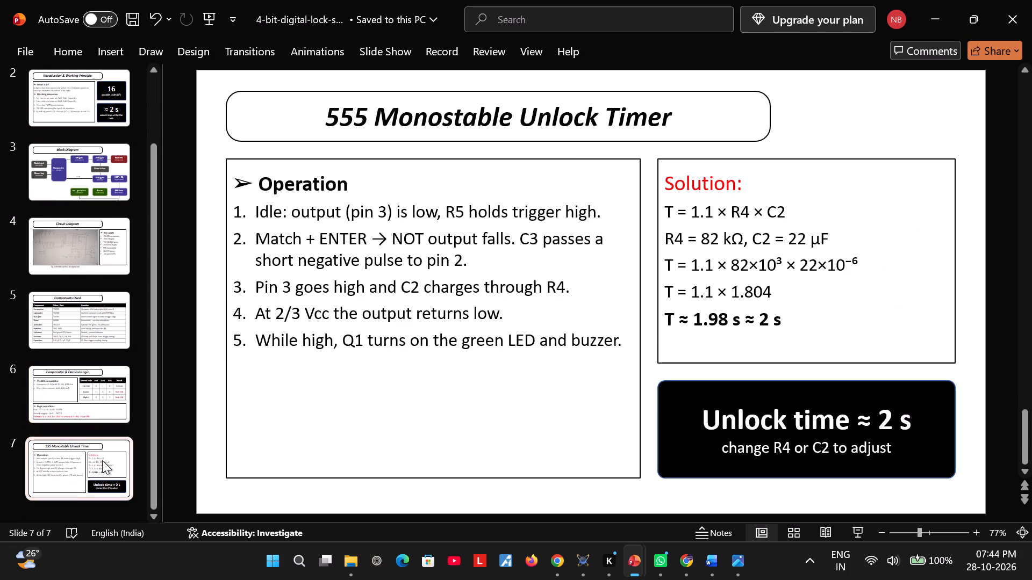
scroll(77, 269, "up", 9)
left_click(99, 84)
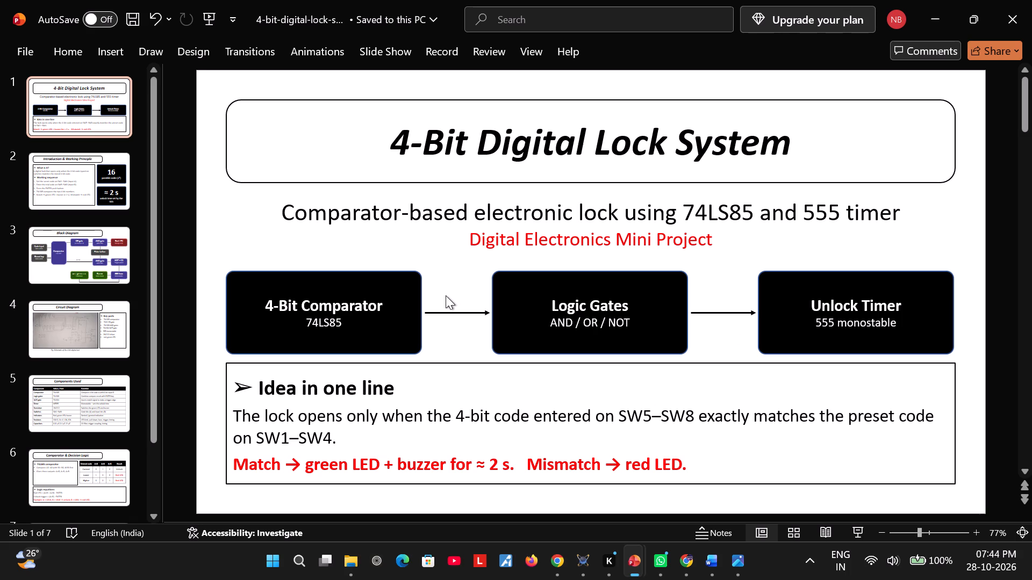
left_click(55, 173)
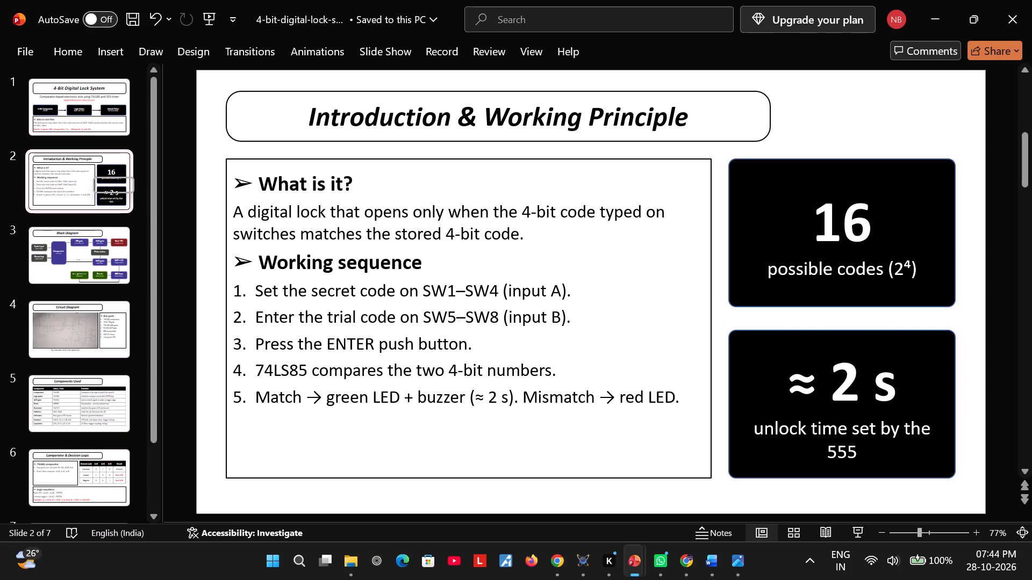
Remove the title slide, "4-Bit Digital Lock System", from the presentation.
left_click(98, 107)
right_click(98, 106)
left_click(159, 143)
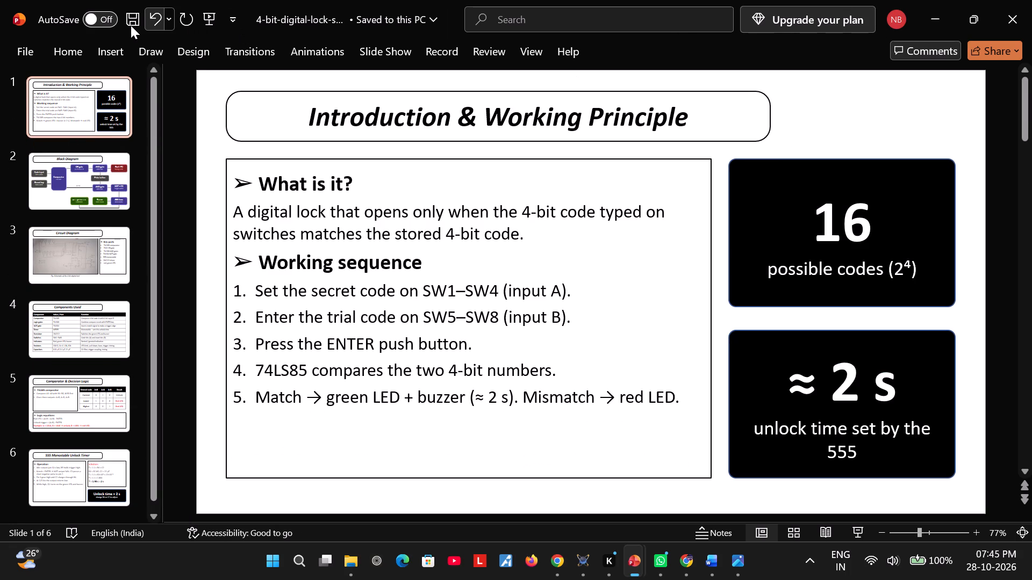
Save the 4-bit-digital-lock-system presentation.
left_click(127, 19)
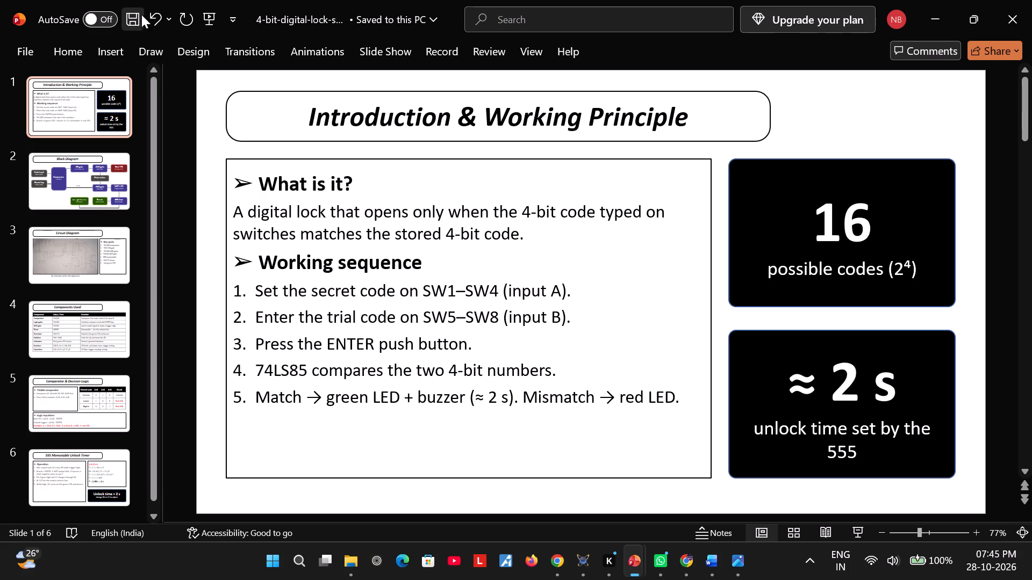
left_click(236, 16)
left_click(236, 16)
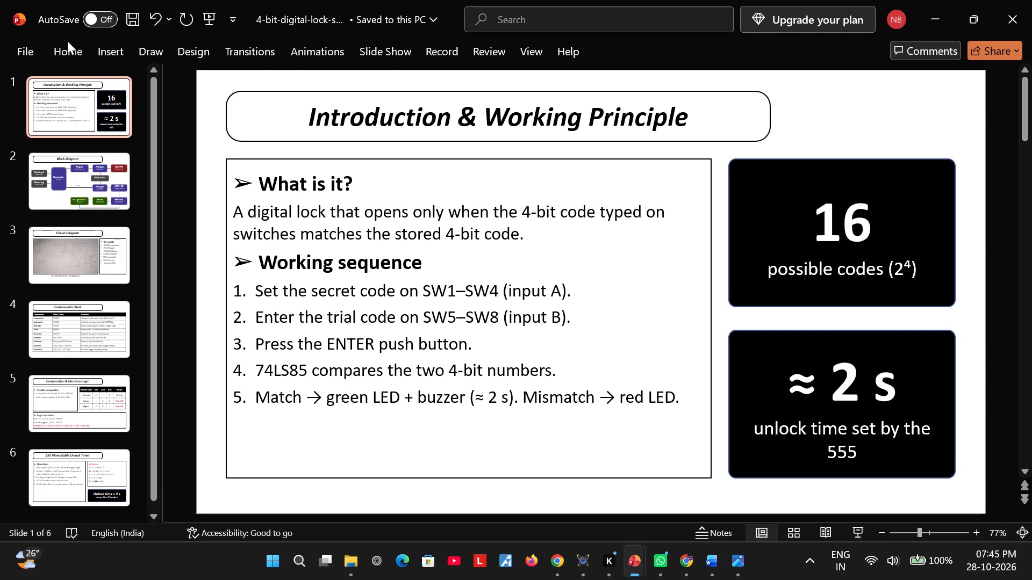
Switch to File Explorer and open 4-bit-digital-lock-system from the Downloads folder to check the saved presentation.
left_click(354, 570)
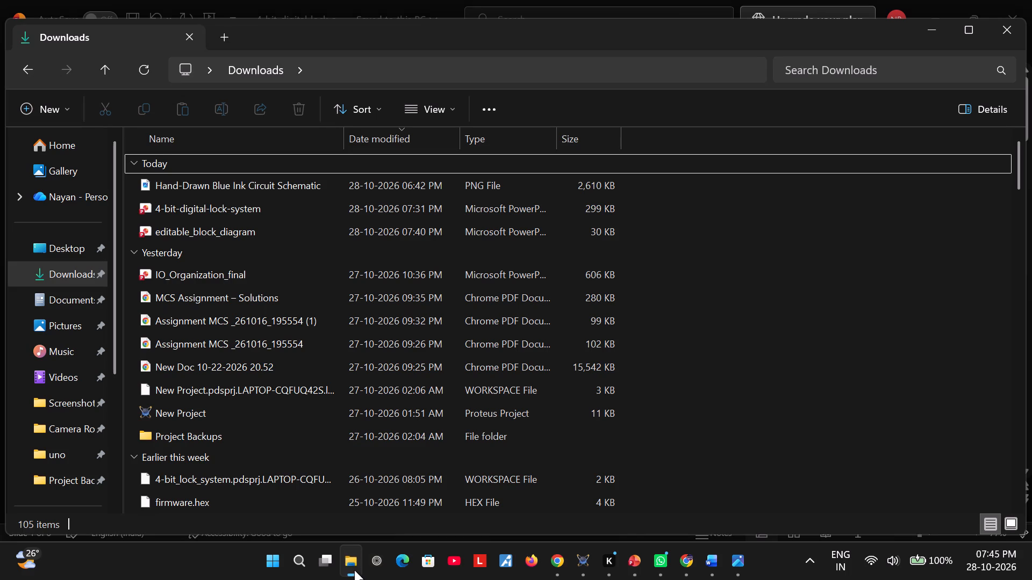
scroll(212, 227, "down", 2)
scroll(212, 227, "up", 4)
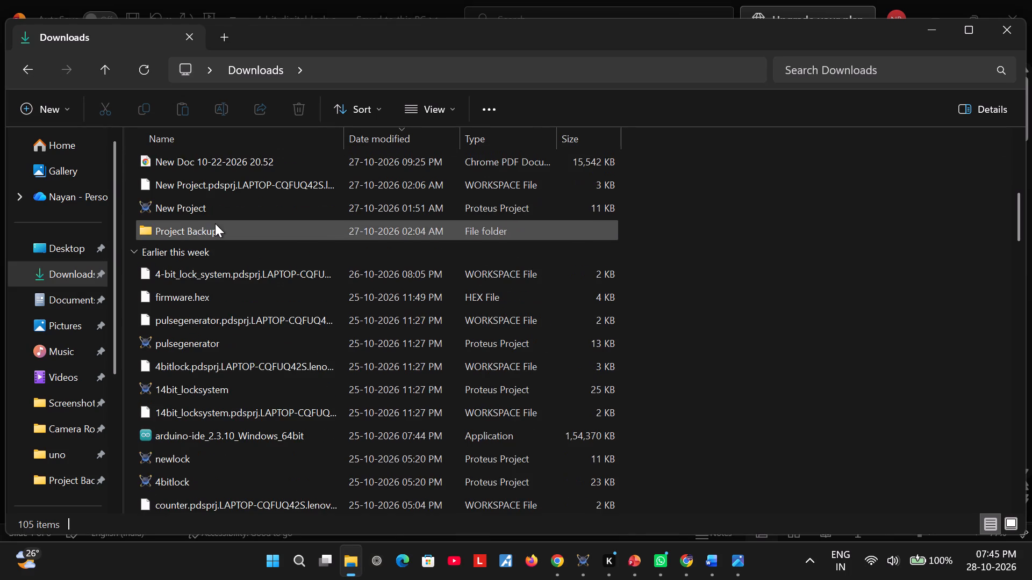
double_click(243, 213)
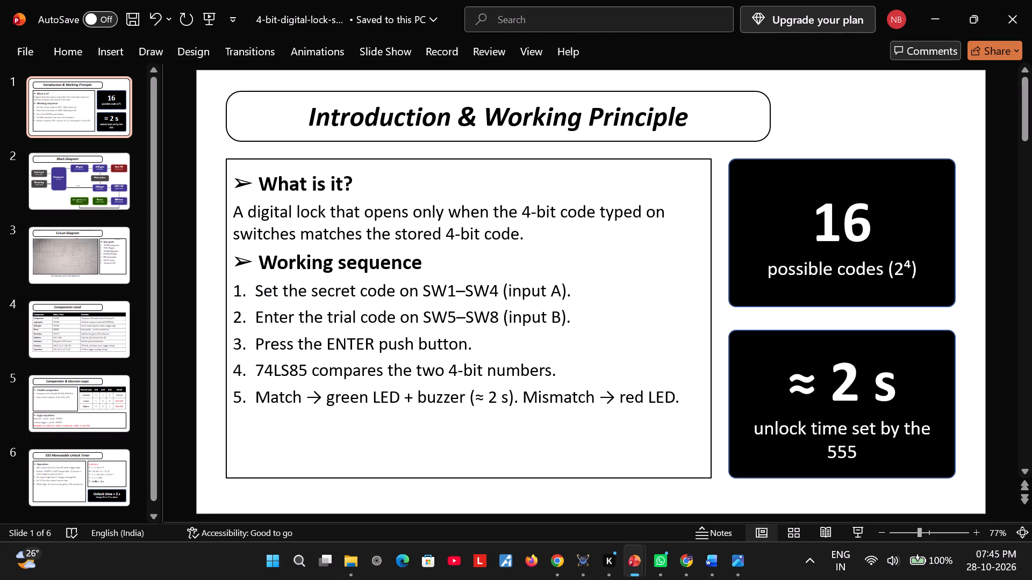
scroll(475, 220, "down", 3)
scroll(476, 220, "up", 6)
left_click(934, 5)
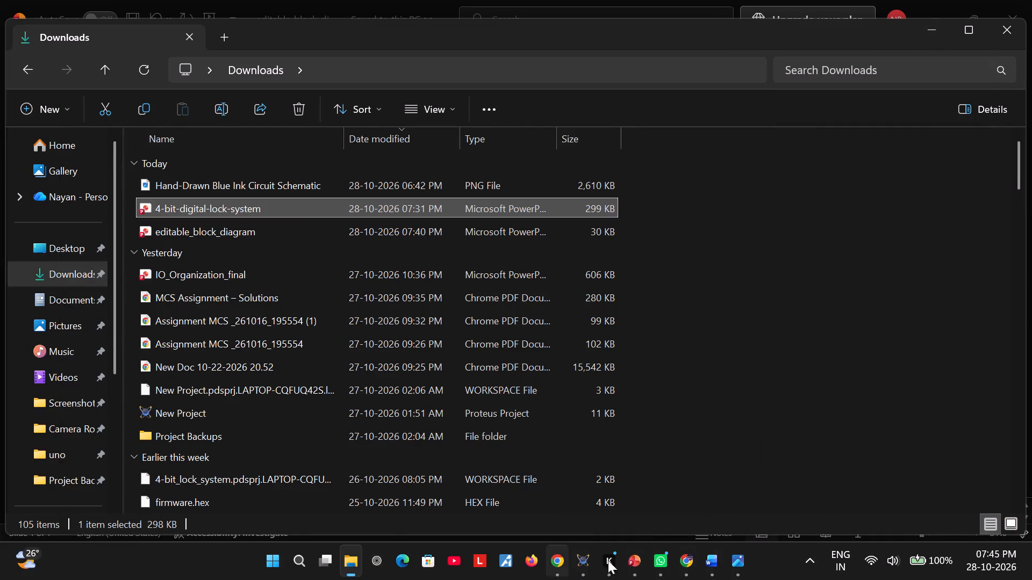
Switch back to the 4-bit-digital-lock-system presentation in PowerPoint and open its sharing options.
left_click(633, 560)
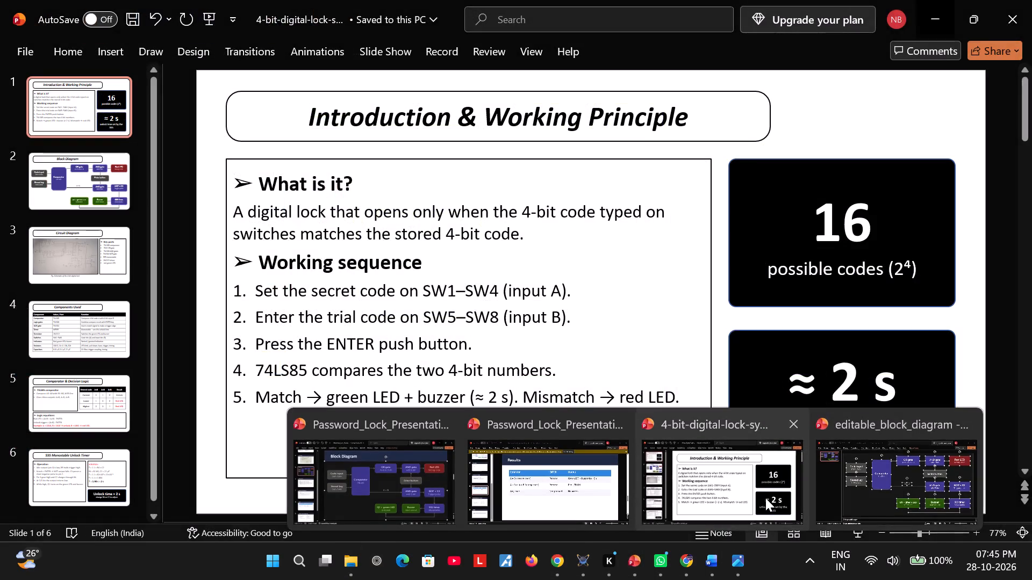
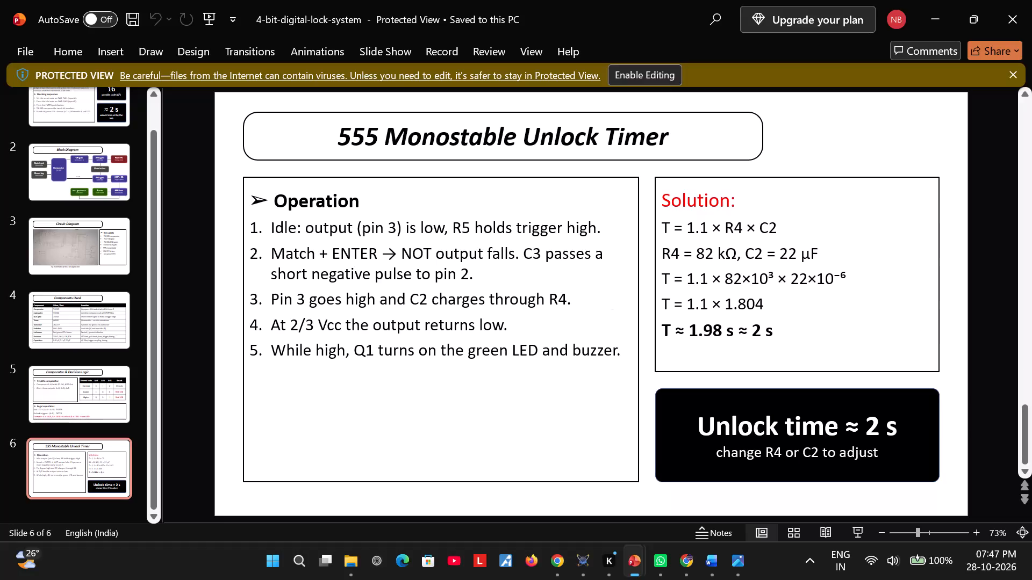
Look back through the slides of the saved 4-bit-digital-lock-system presentation, from the 555 Monostable Unlock Timer slide to the Block Diagram slide.
scroll(605, 294, "up", 9)
scroll(606, 294, "down", 1)
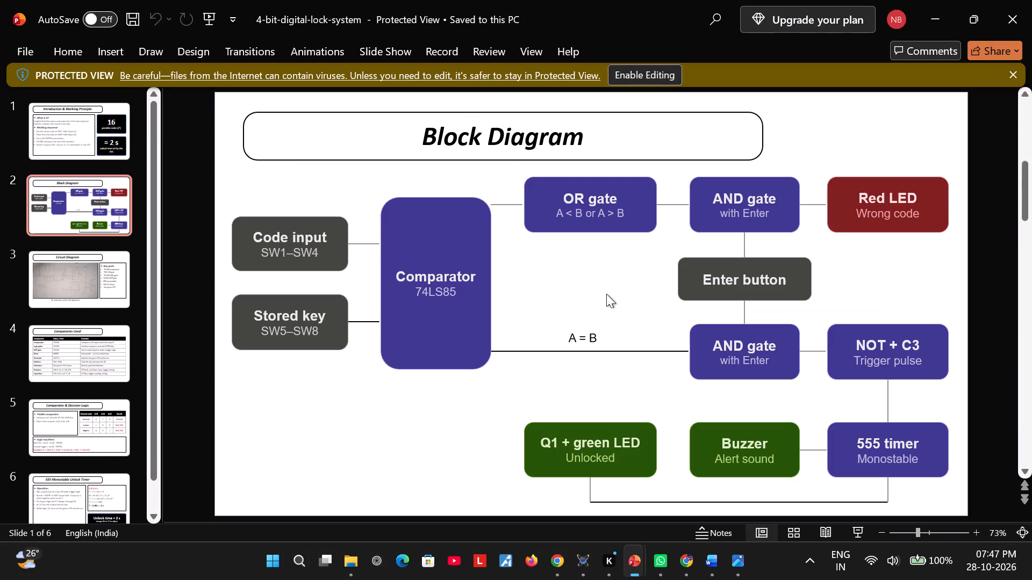
Review the slides from Block Diagram through 555 Monostable Unlock Timer, and minimize the presentation window.
scroll(539, 279, "down", 1)
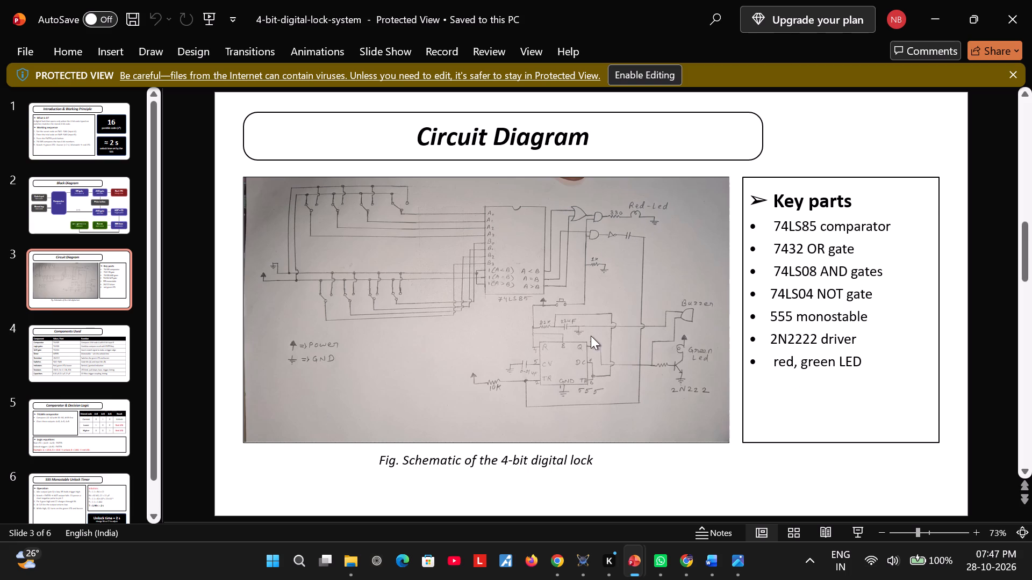
scroll(591, 335, "down", 1)
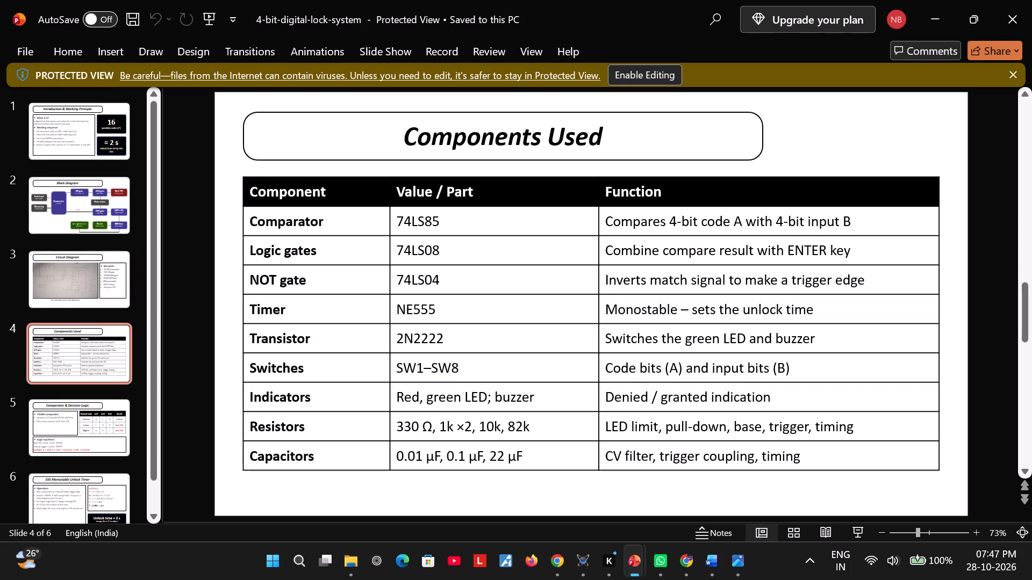
scroll(591, 336, "down", 1)
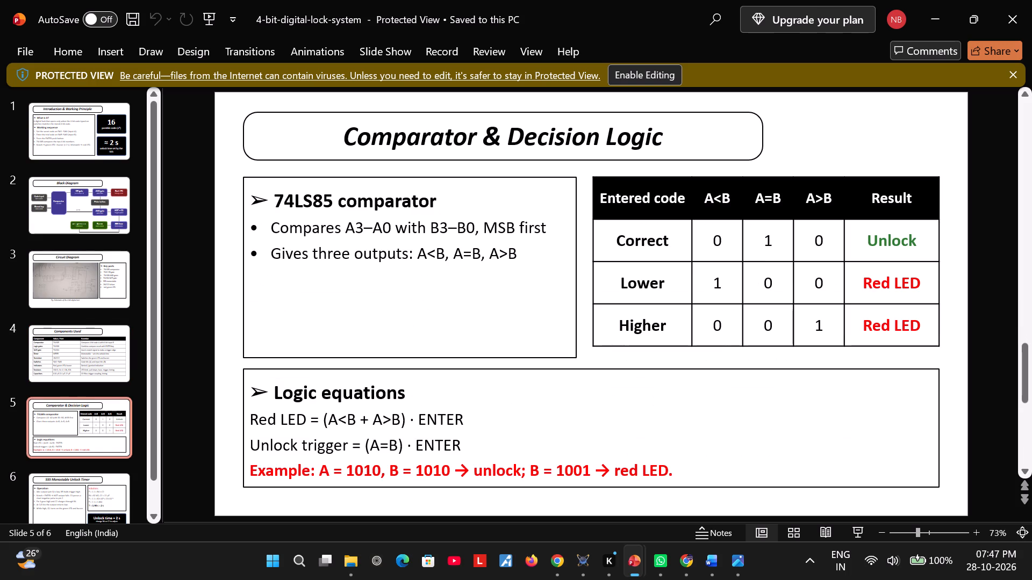
scroll(591, 336, "down", 1)
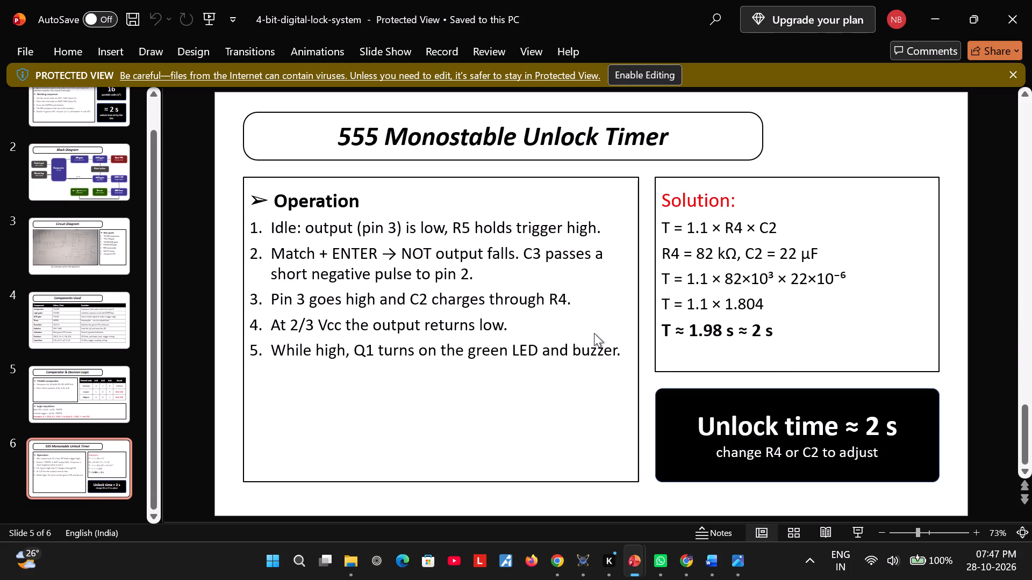
scroll(594, 333, "down", 2)
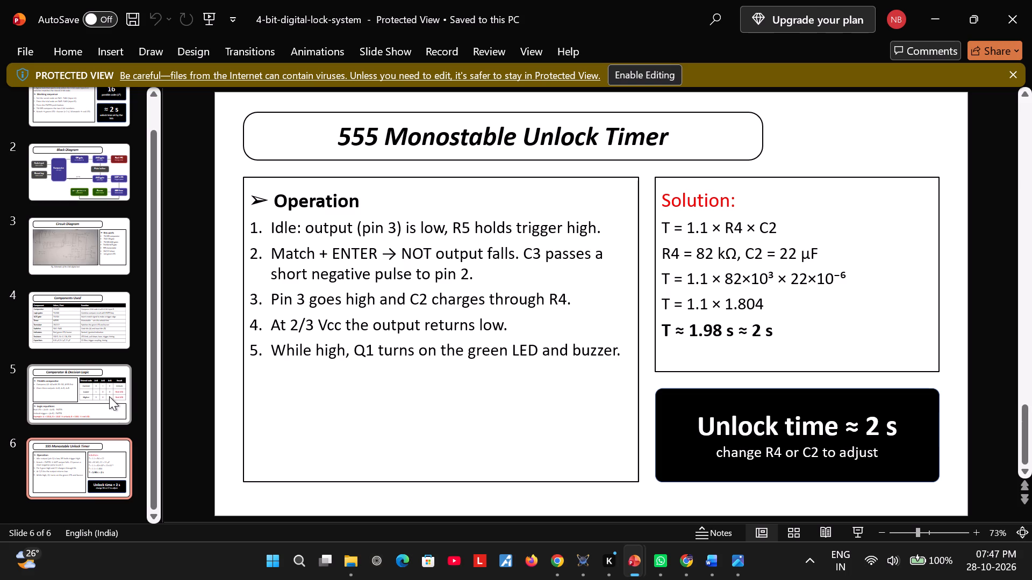
scroll(109, 395, "up", 3)
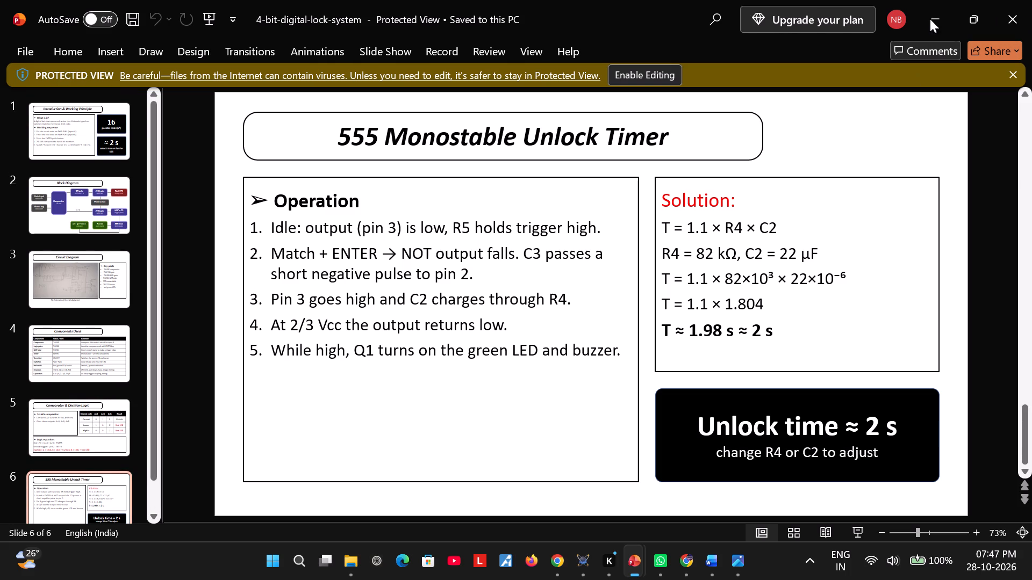
left_click(928, 19)
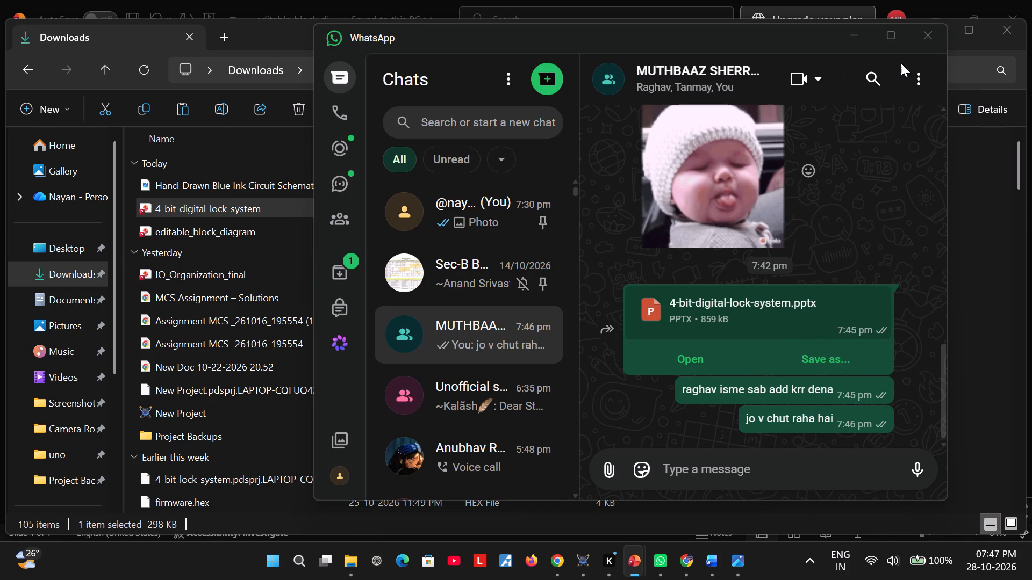